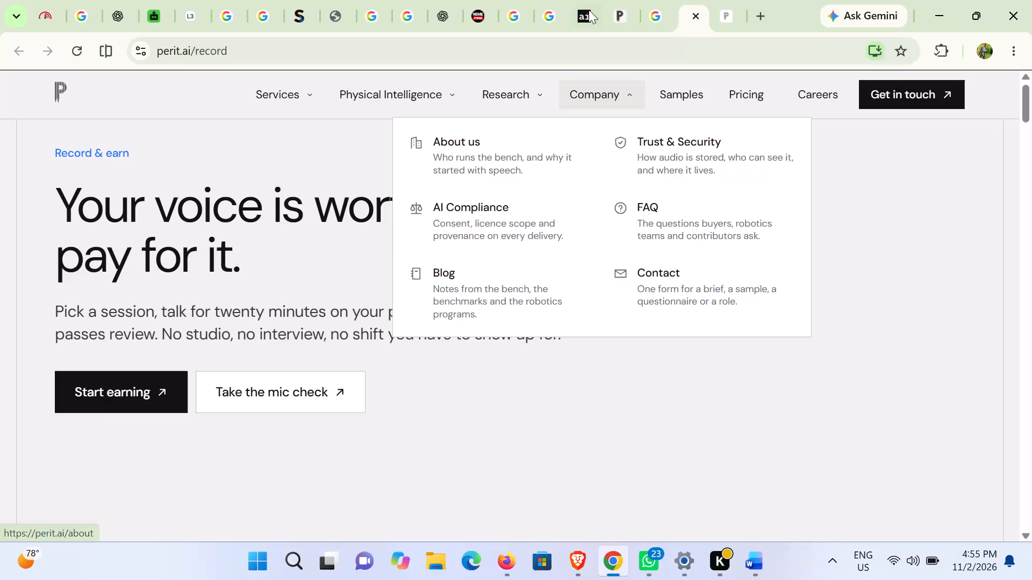
# Open the Google AI Mode conversation about Perit AI and review its answers on joining the platform and pay.
pyautogui.click(658, 9)
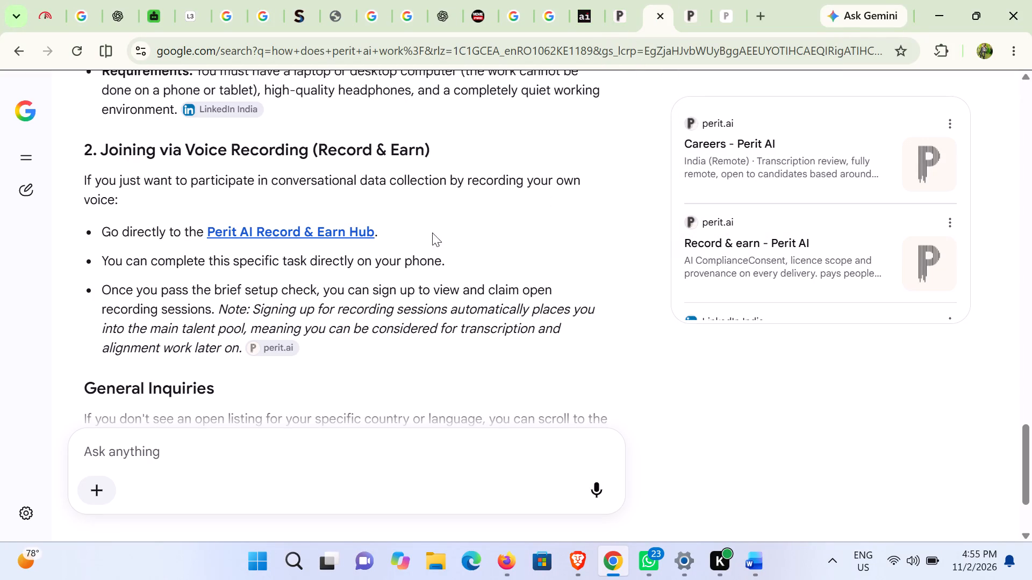
pyautogui.scroll(1, 339, 302)
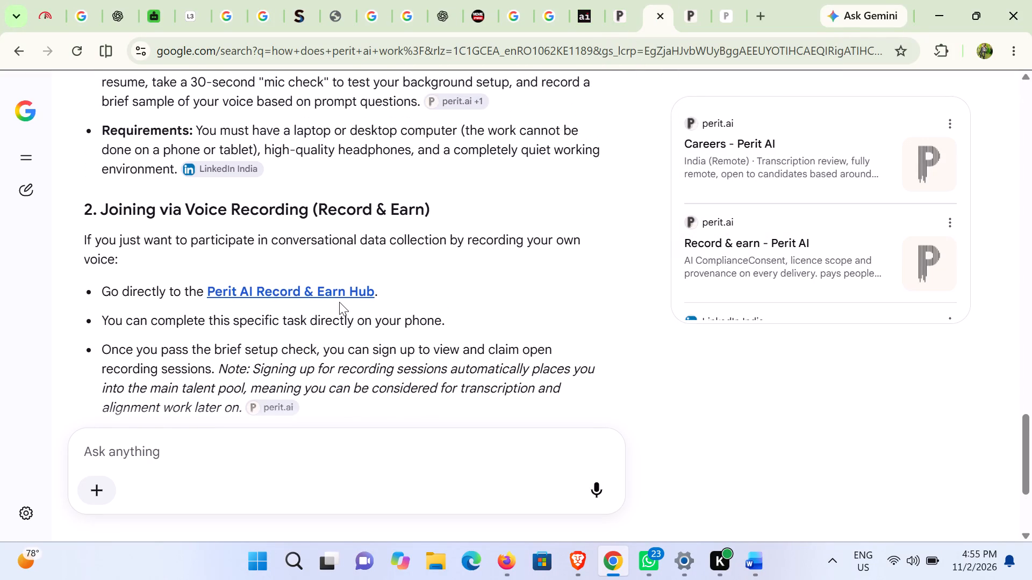
pyautogui.scroll(5, 339, 302)
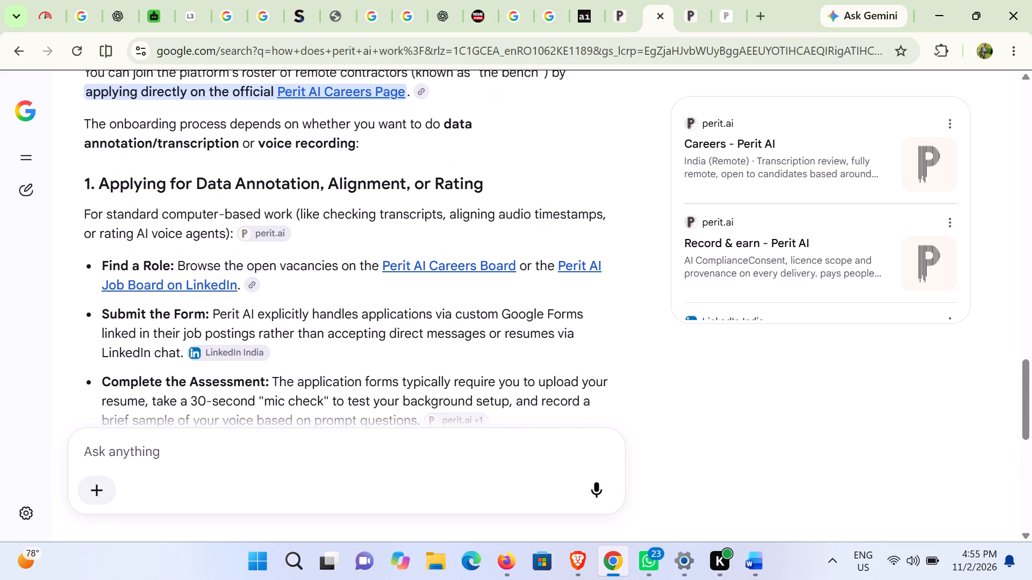
pyautogui.scroll(5, 339, 302)
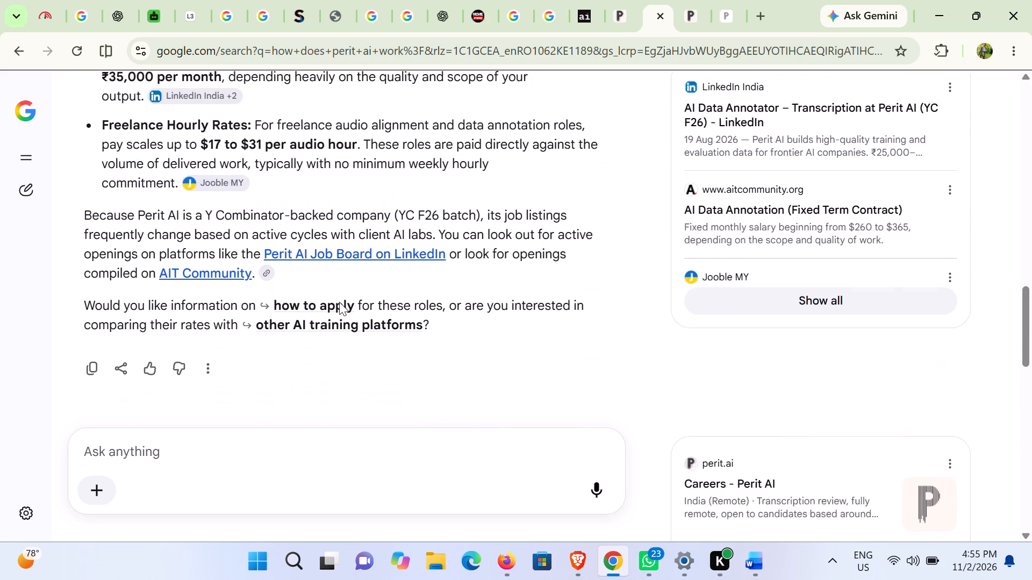
pyautogui.scroll(6, 339, 302)
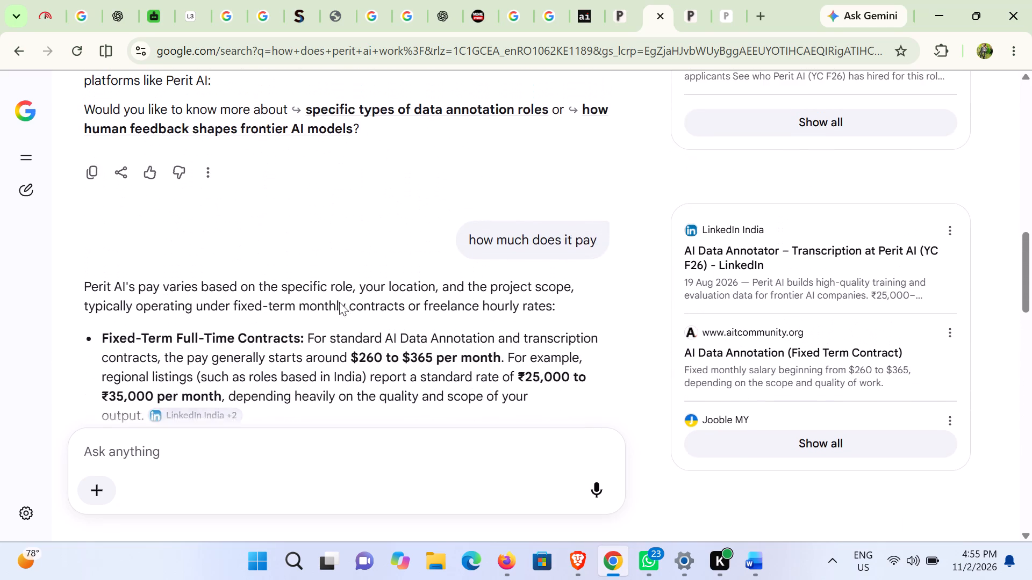
pyautogui.scroll(7, 339, 302)
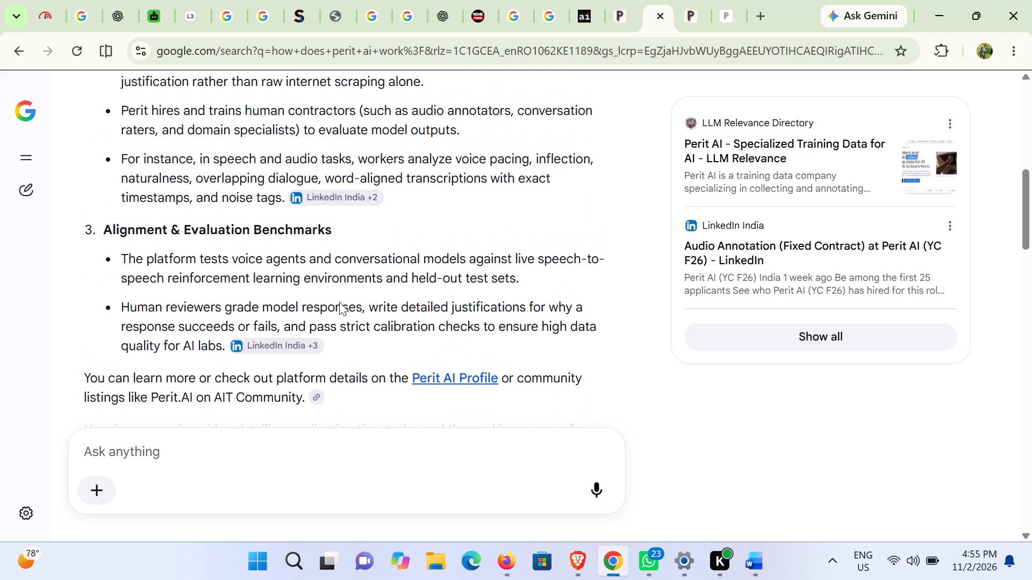
# Read the answer to "how does perit ai work?" back to the start of the conversation.
pyautogui.scroll(2, 339, 302)
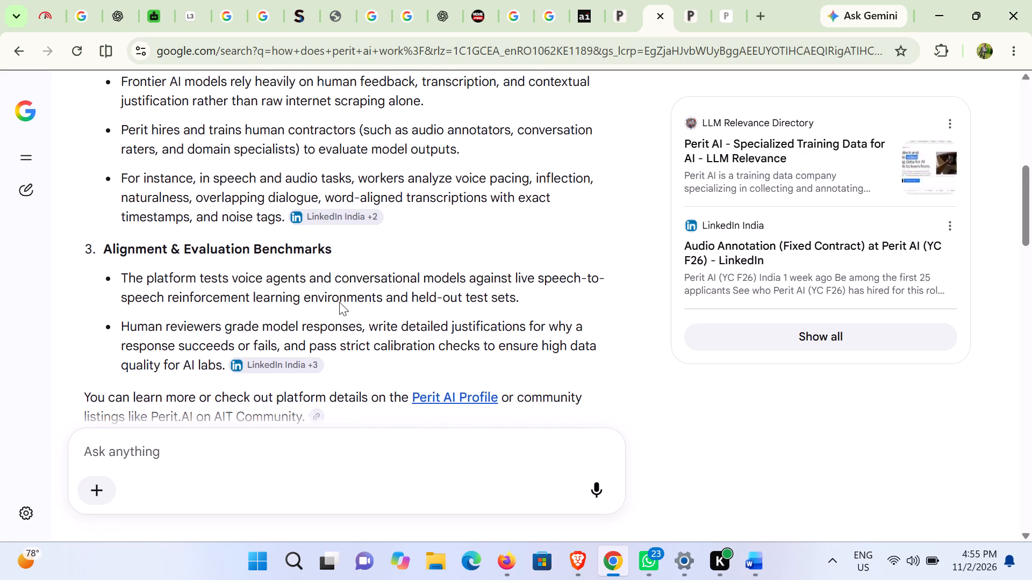
pyautogui.scroll(2, 339, 302)
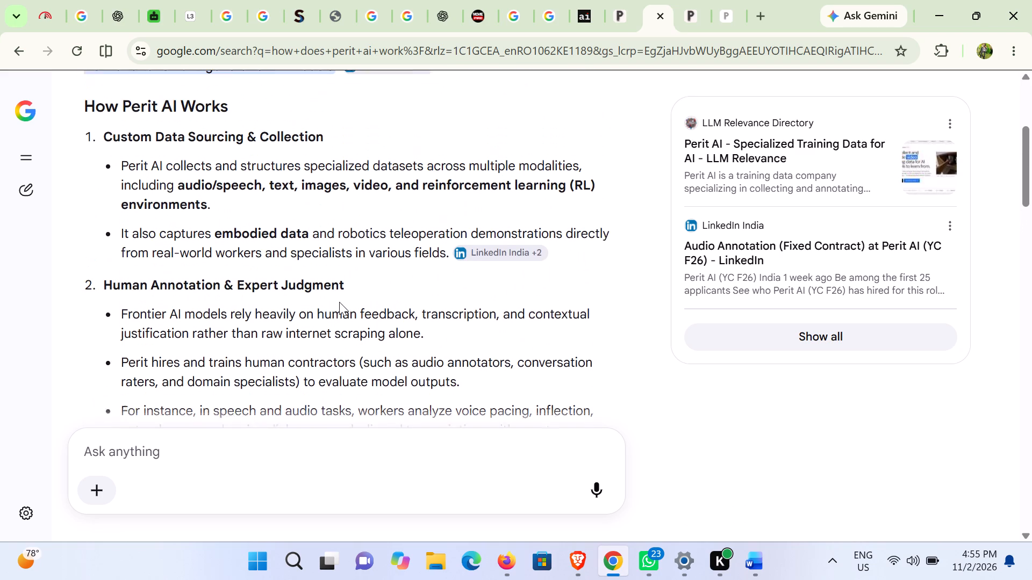
pyautogui.scroll(3, 339, 302)
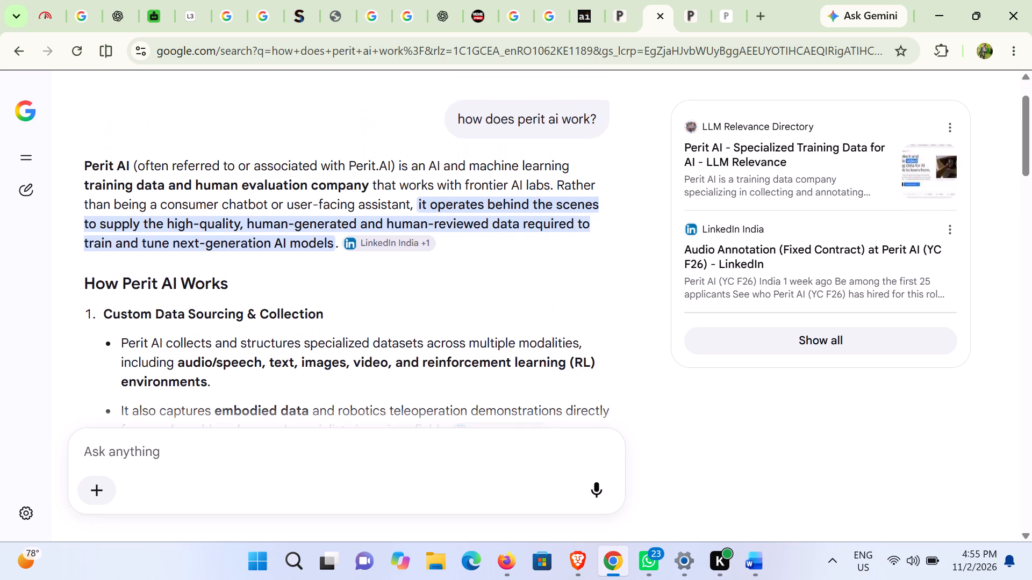
pyautogui.scroll(2, 339, 302)
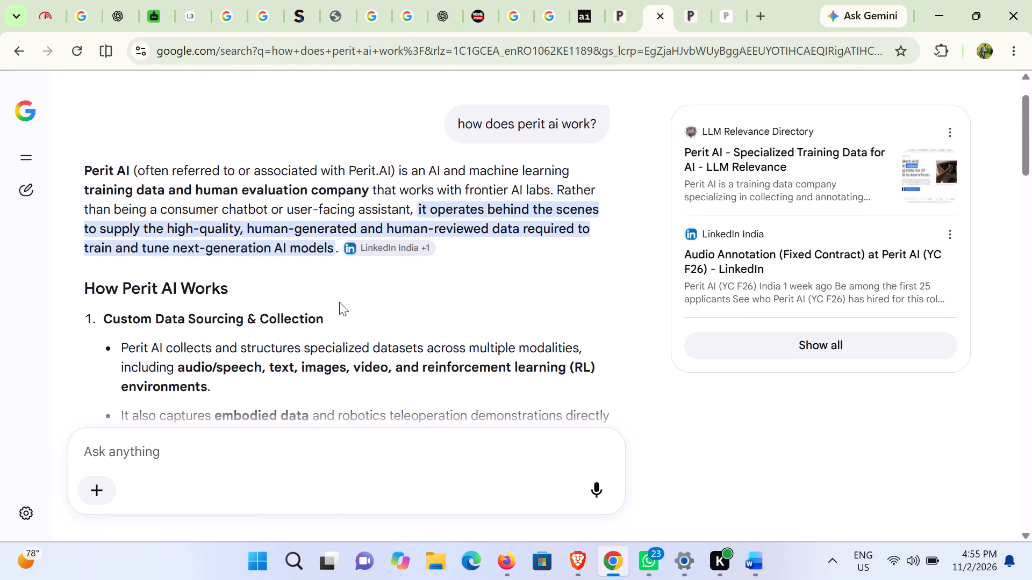
pyautogui.click(460, 301)
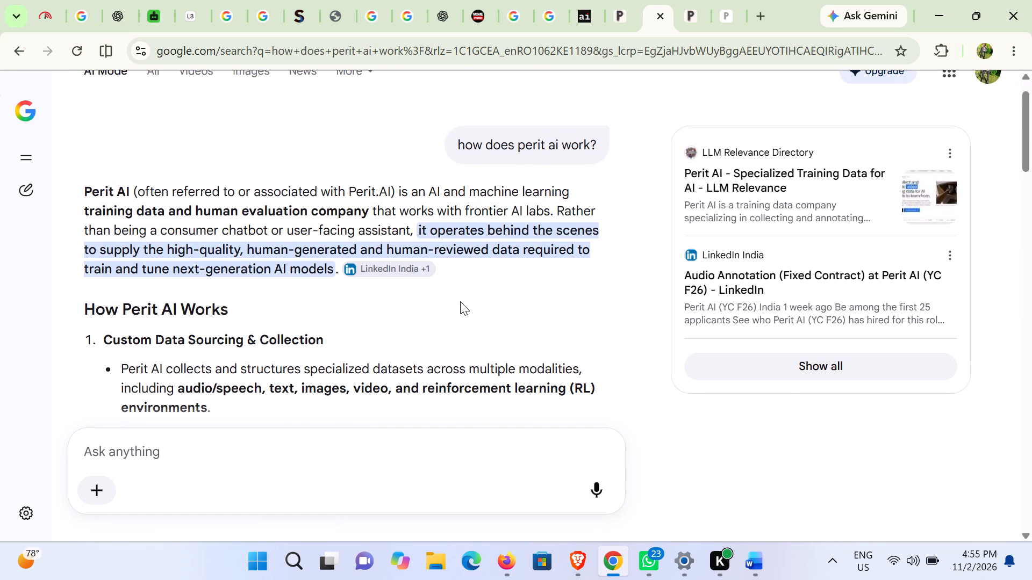
pyautogui.click(497, 314)
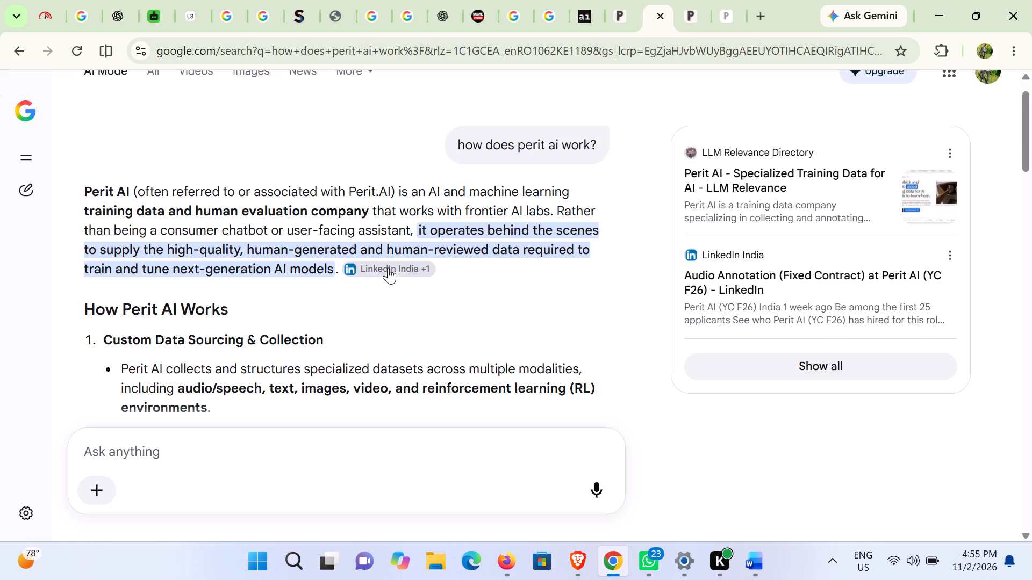
pyautogui.scroll(1, 390, 261)
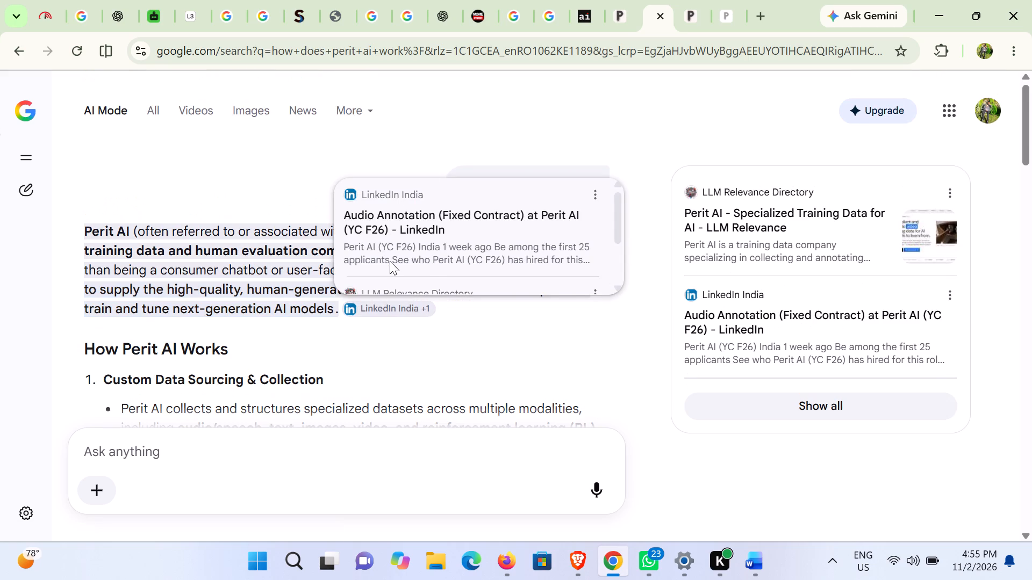
pyautogui.scroll(2, 390, 261)
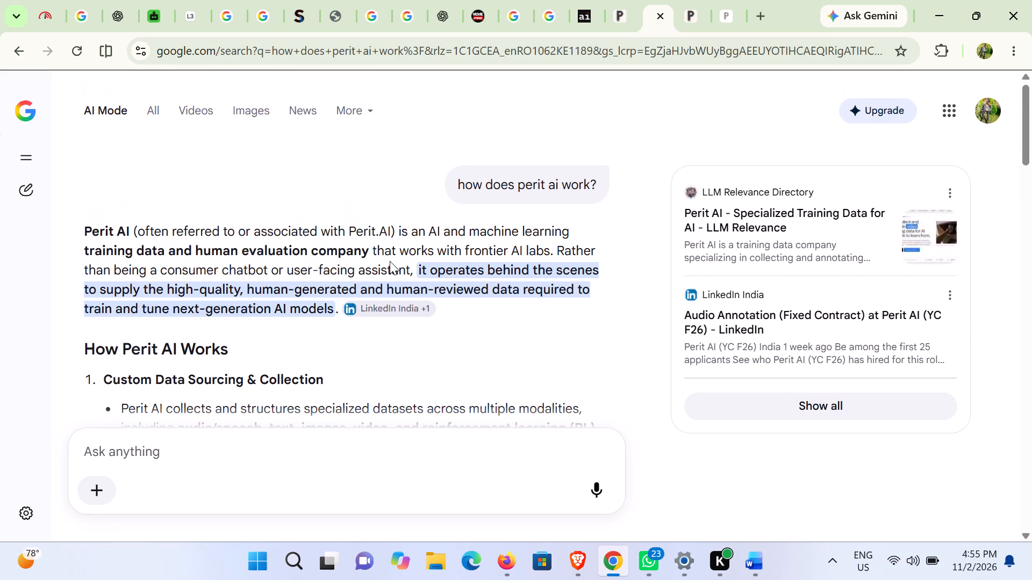
pyautogui.scroll(1, 390, 261)
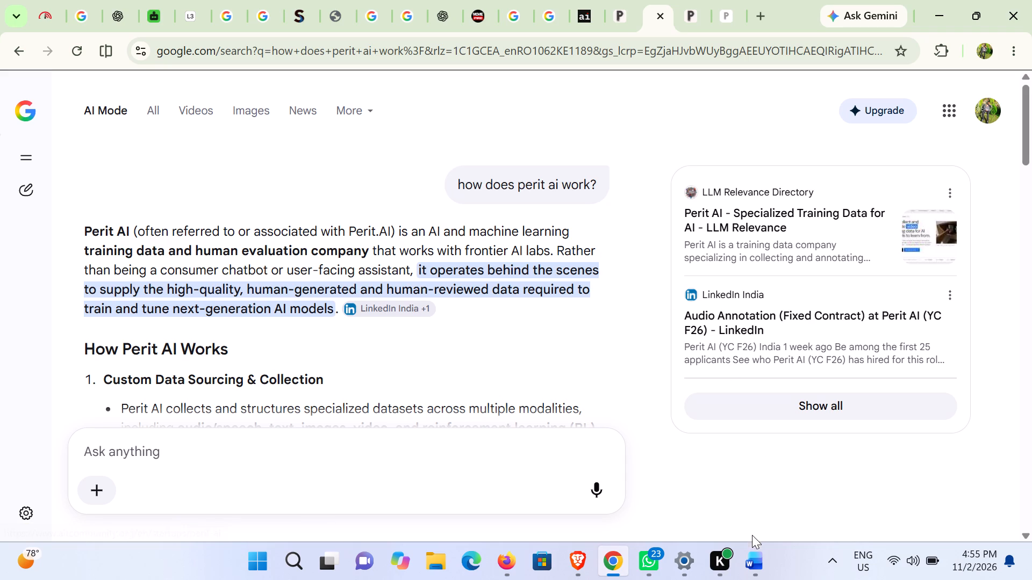
# Switch to the BBBA 300 document in Word and look over the end of Question 4 and the start of Question 5.
pyautogui.click(756, 554)
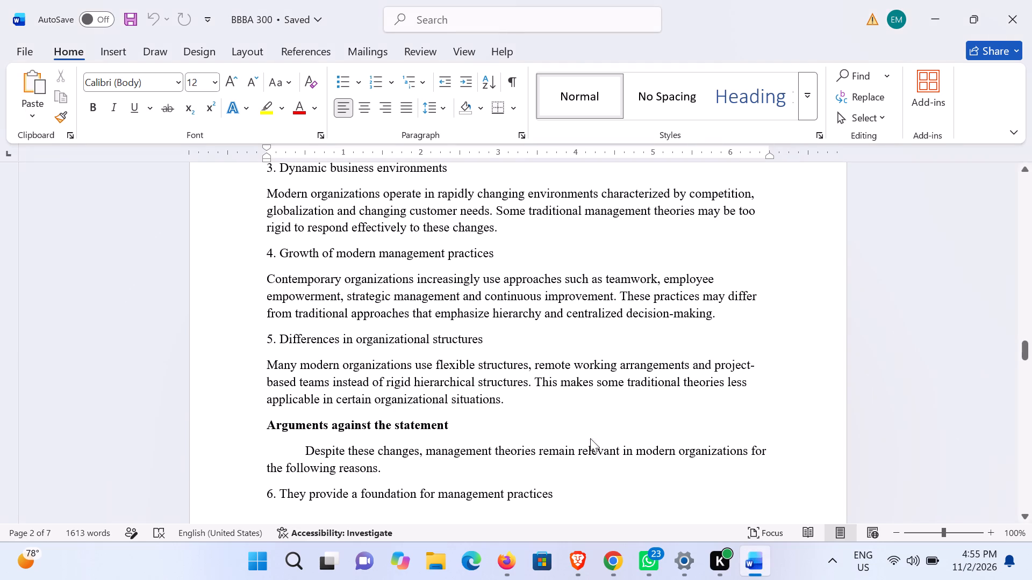
pyautogui.scroll(7, 493, 382)
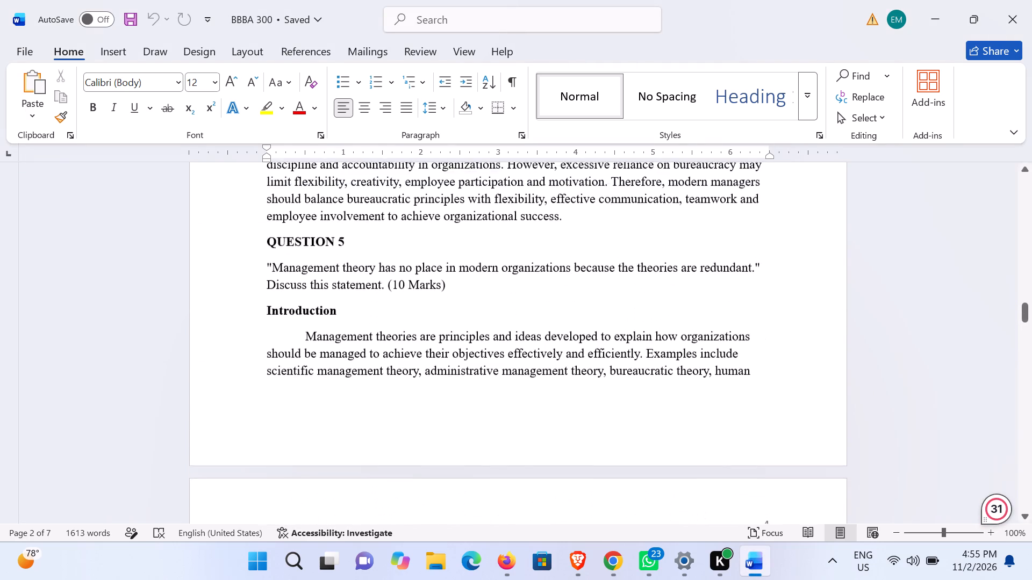
pyautogui.scroll(5, 493, 382)
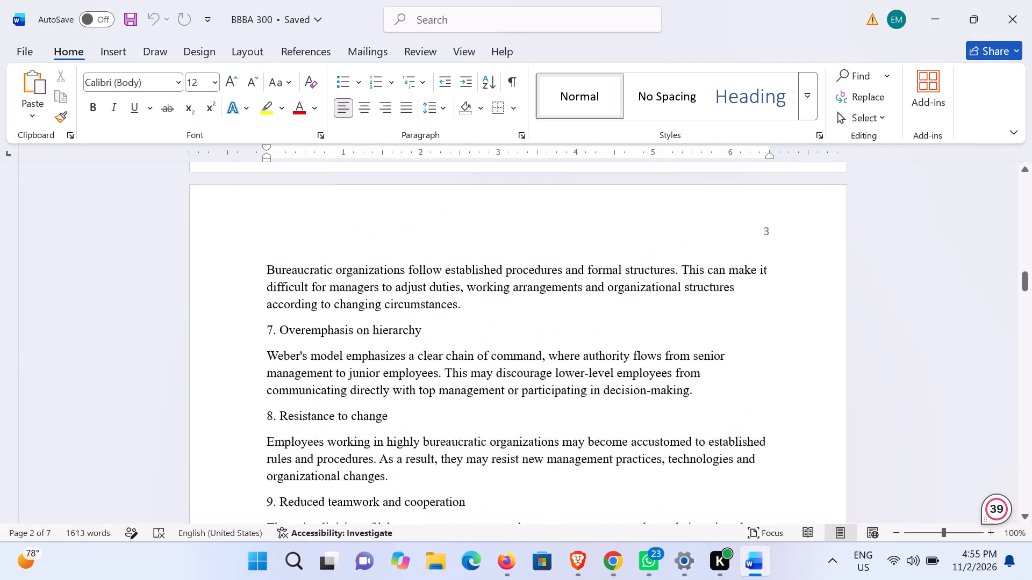
pyautogui.scroll(-3, 493, 382)
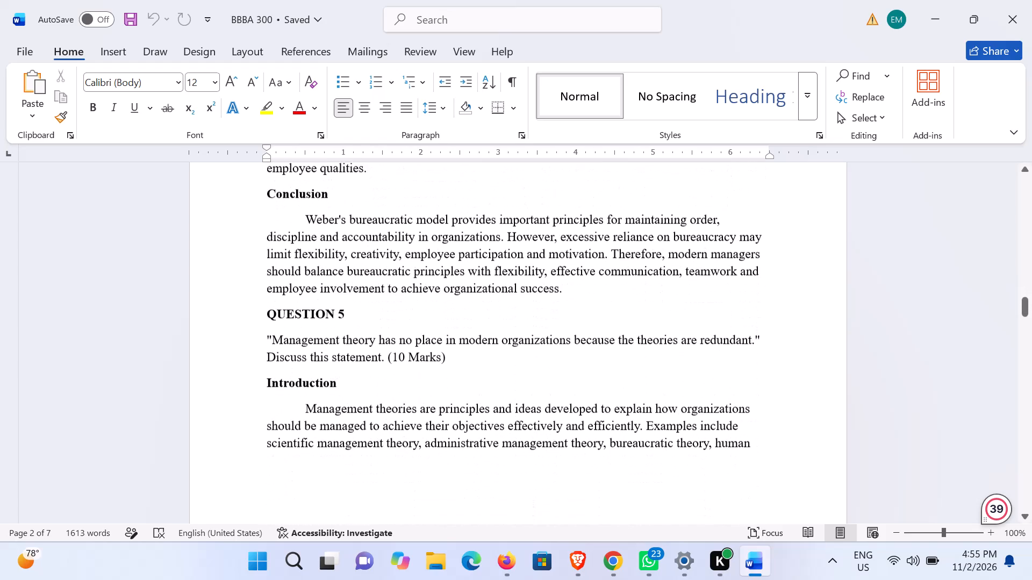
pyautogui.scroll(-2, 493, 382)
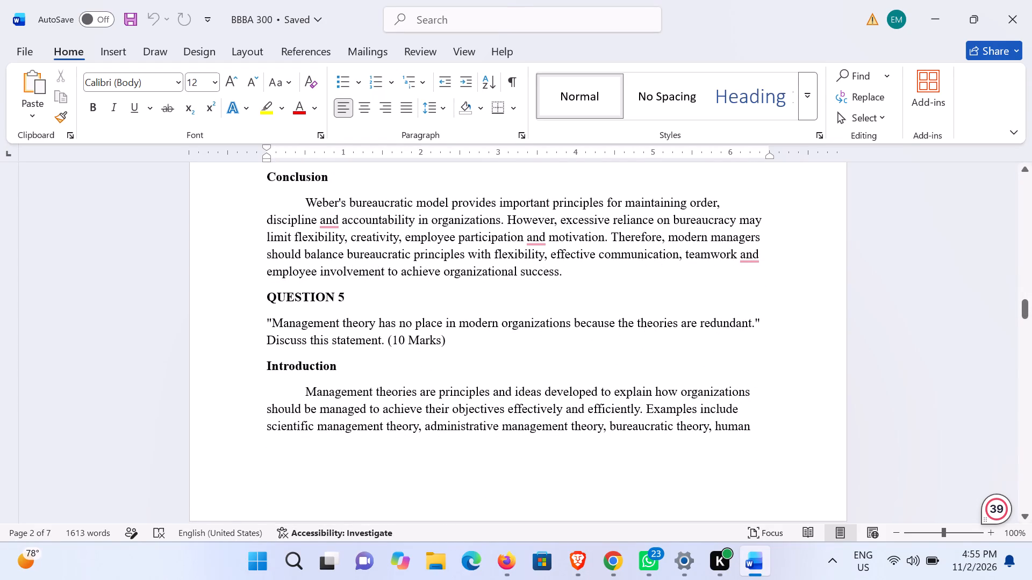
pyautogui.scroll(-1, 581, 364)
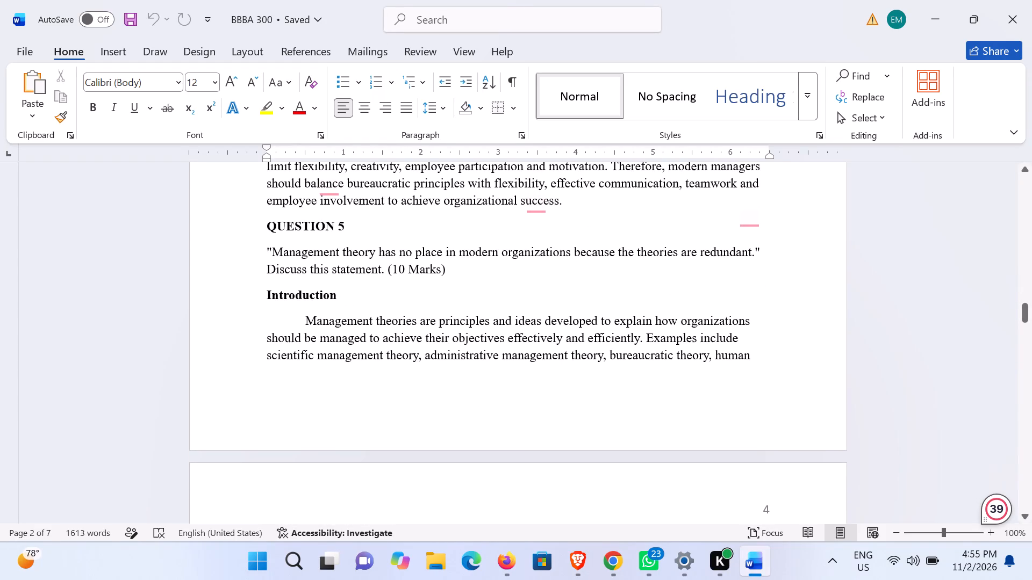
pyautogui.scroll(-3, 581, 364)
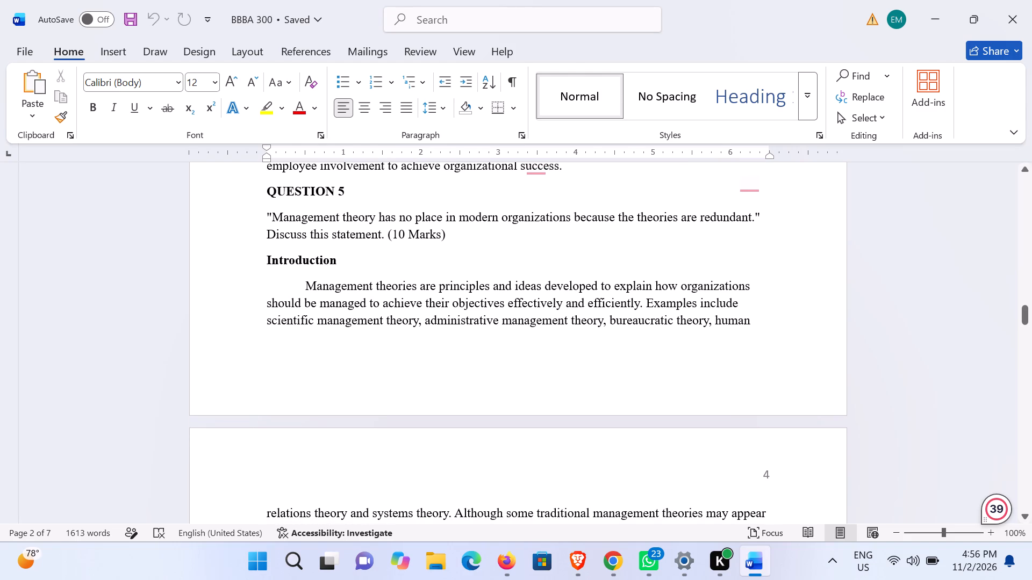
# Review the Question 4 answer on how Weber's model may constrain managers, back to its heading on page 2.
pyautogui.scroll(2, 581, 364)
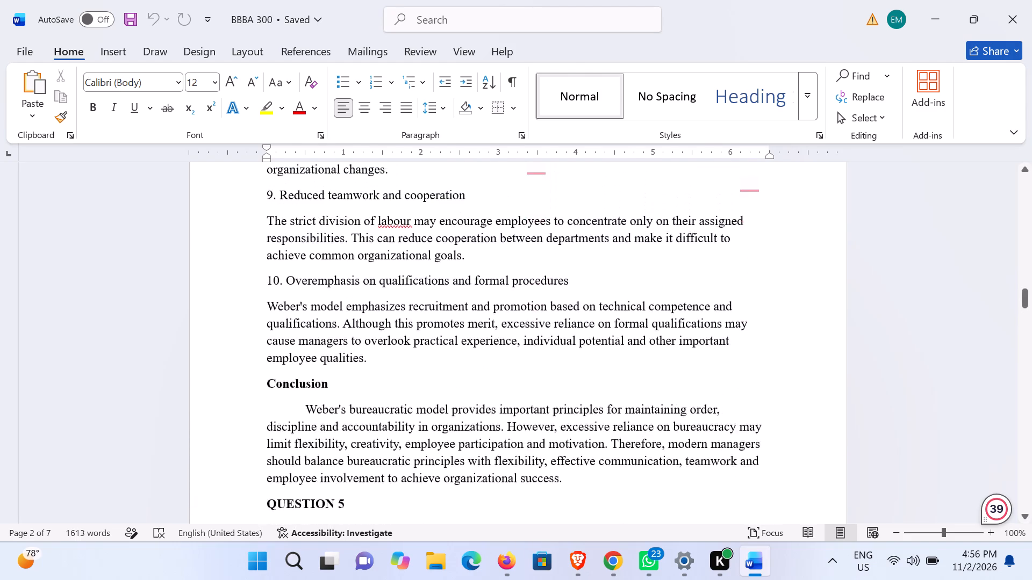
pyautogui.scroll(4, 581, 364)
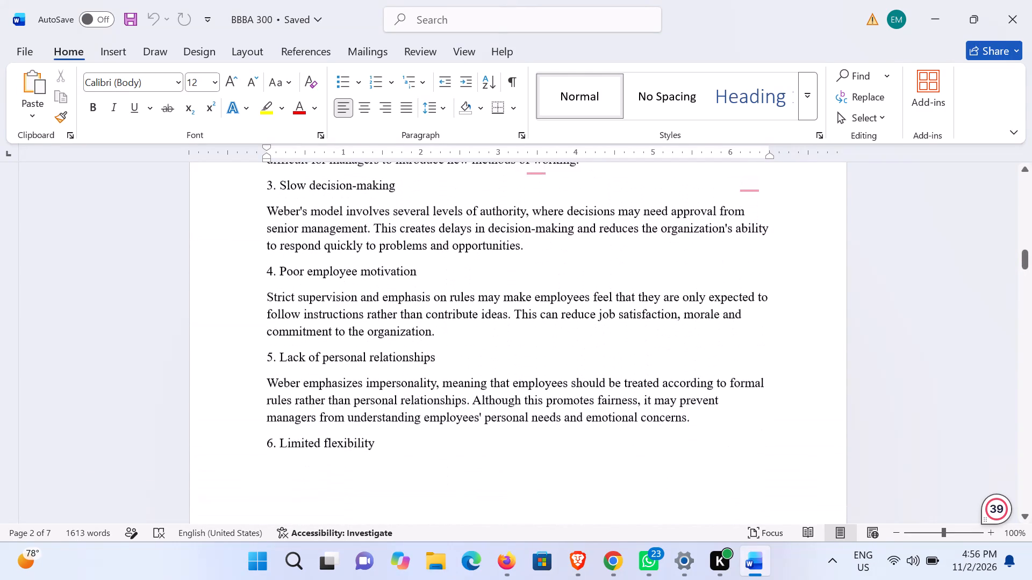
pyautogui.scroll(2, 581, 364)
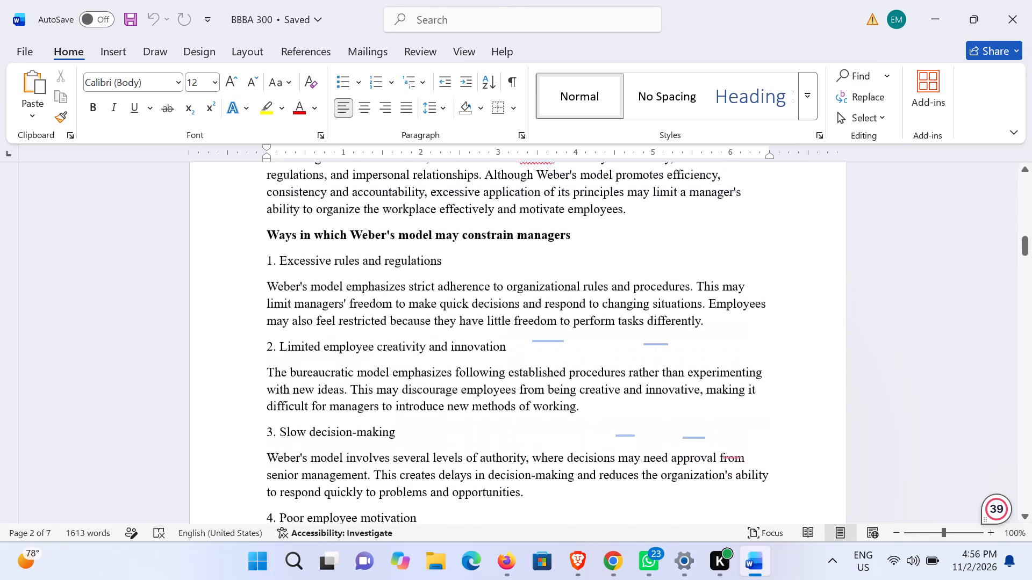
pyautogui.scroll(4, 581, 364)
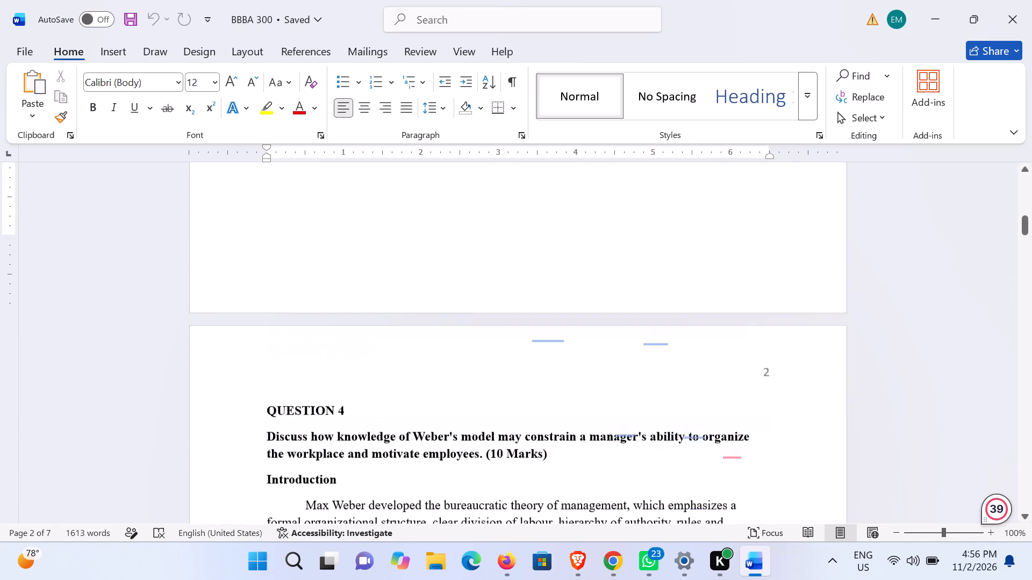
pyautogui.scroll(1, 581, 364)
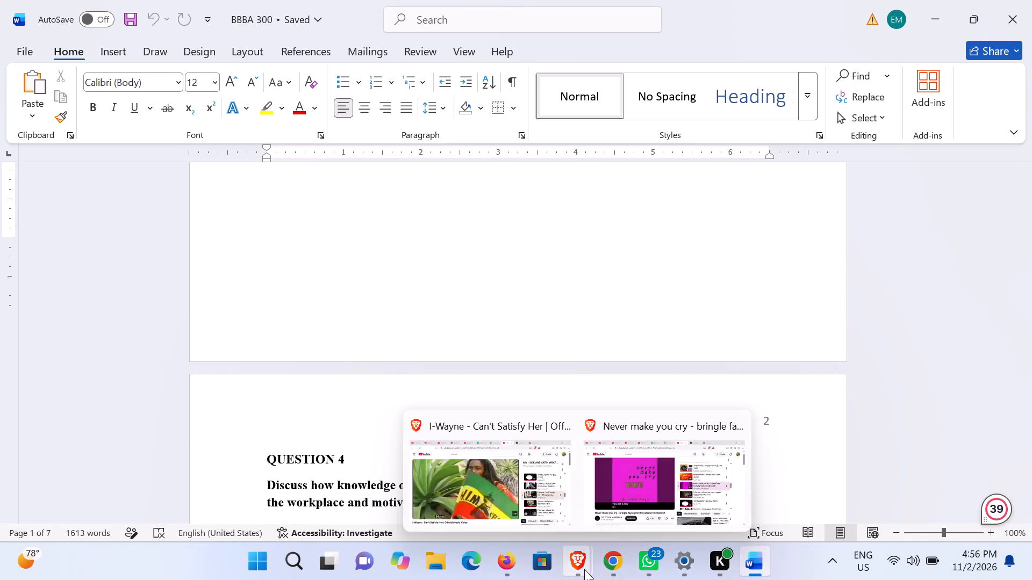
# Return to the AI Mode conversation in Chrome and reread the opening of the "How Perit AI Works" explanation.
pyautogui.click(584, 569)
pyautogui.click(611, 543)
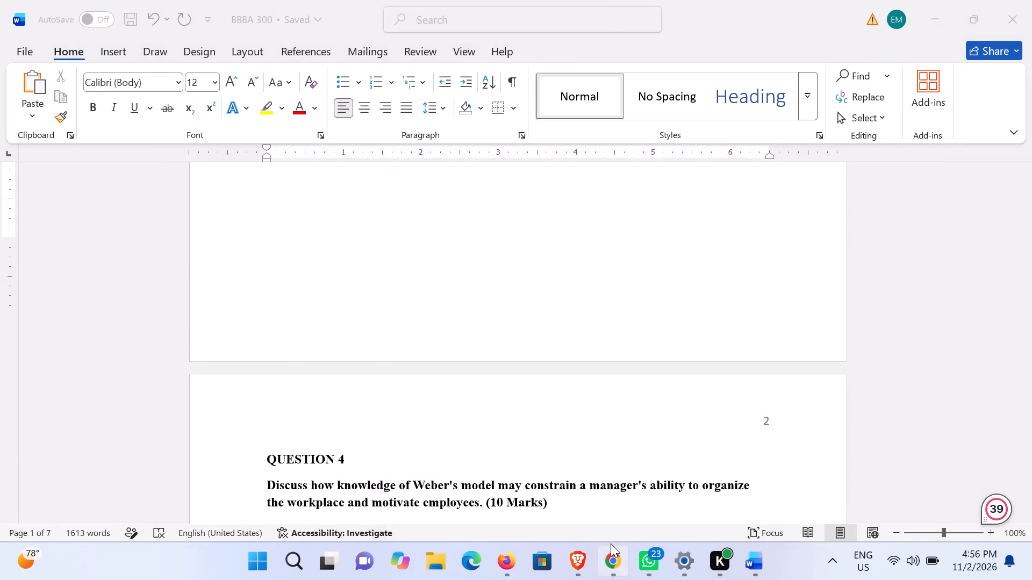
pyautogui.click(611, 543)
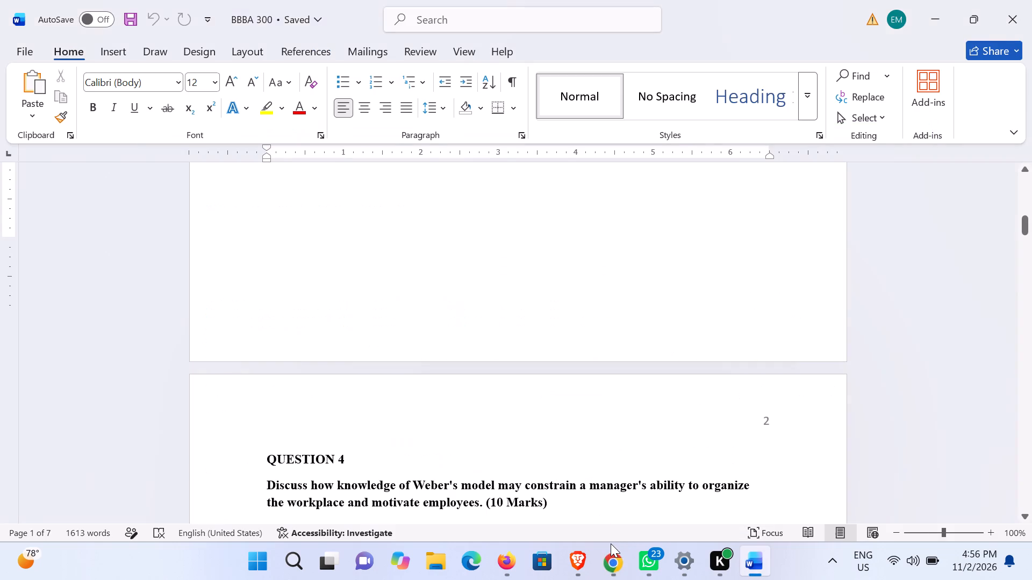
pyautogui.click(611, 543)
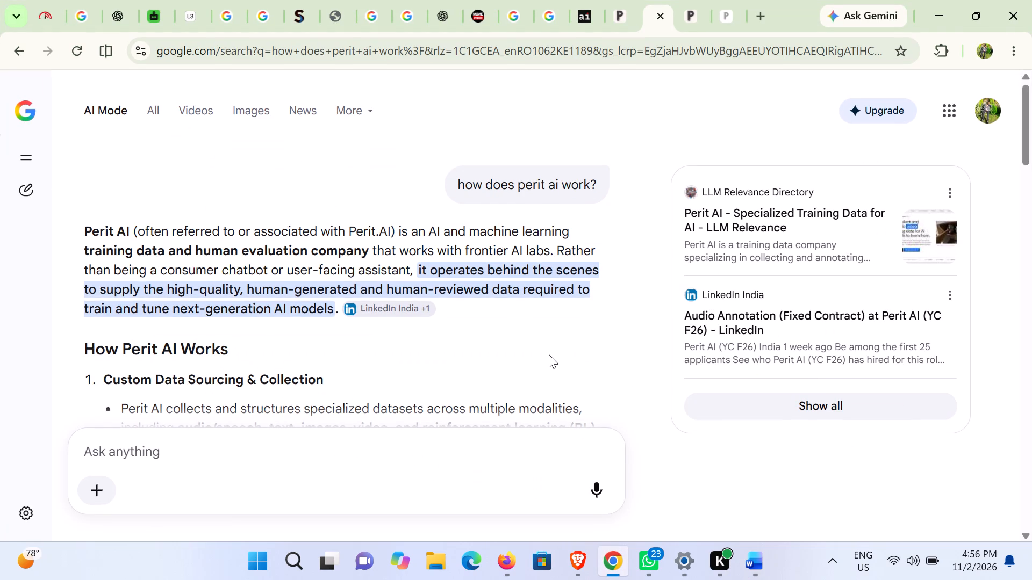
pyautogui.scroll(-1, 549, 354)
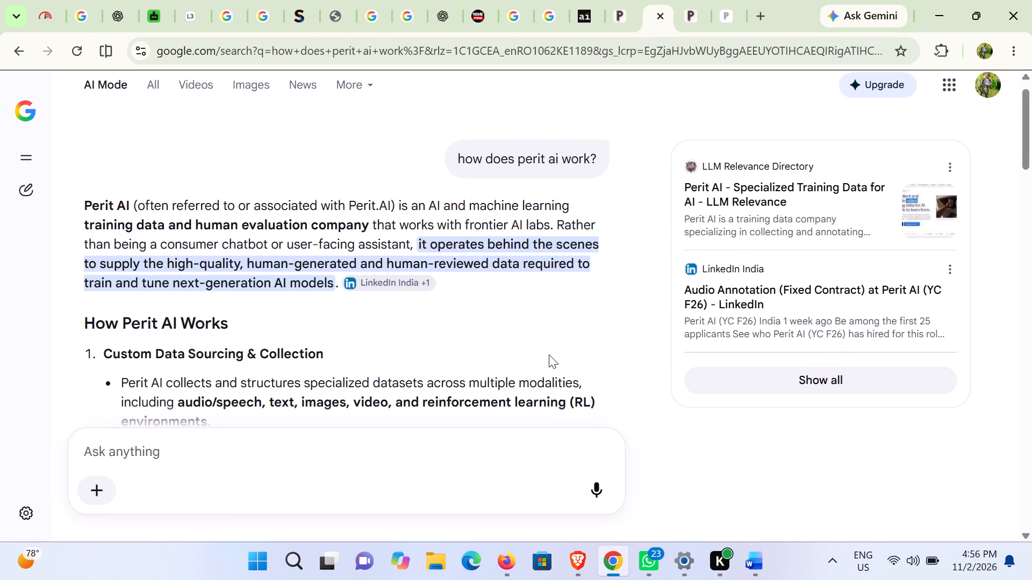
pyautogui.scroll(-3, 549, 354)
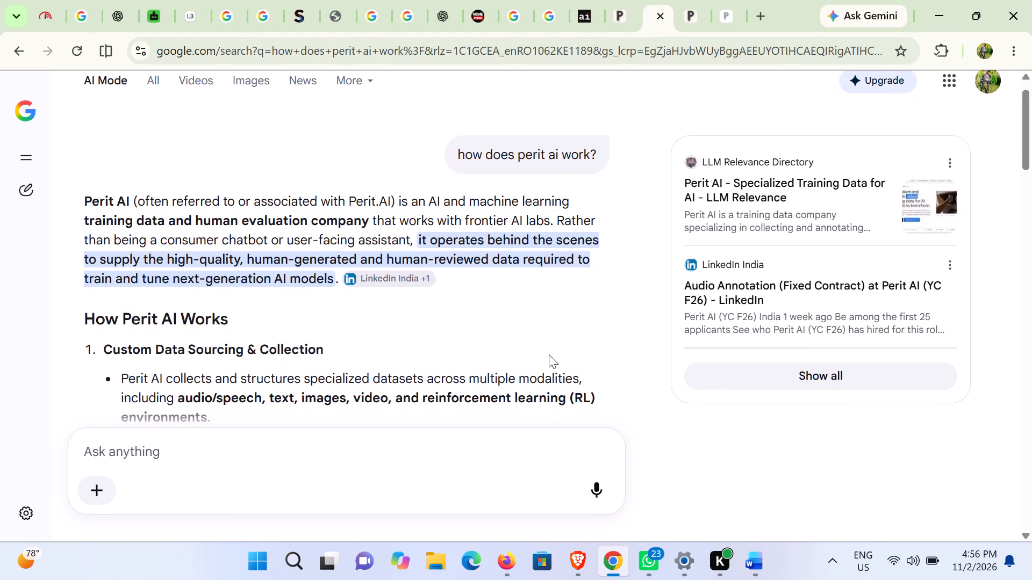
pyautogui.scroll(-2, 549, 354)
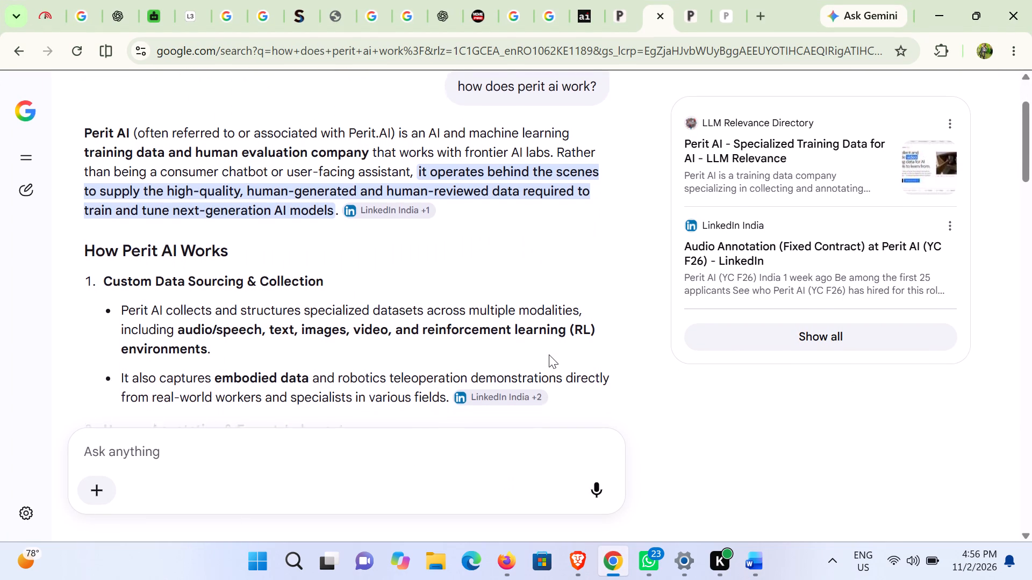
pyautogui.scroll(-1, 549, 354)
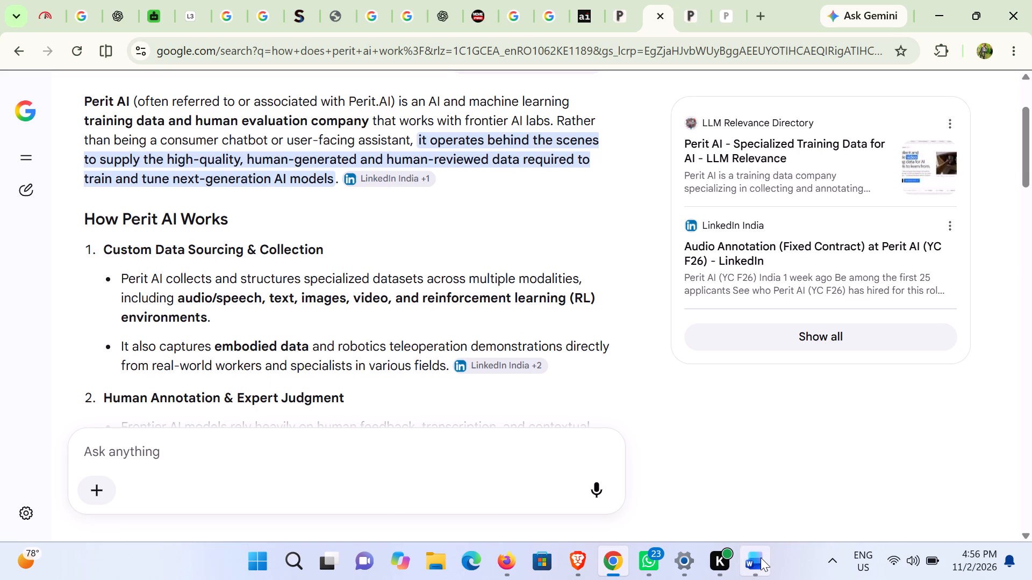
# Switch to the BBBA 300 document in Word and save a copy in the same folder as "BBBA 300 presentin no 5 but reading the rest".
pyautogui.click(761, 557)
pyautogui.scroll(-1, 590, 403)
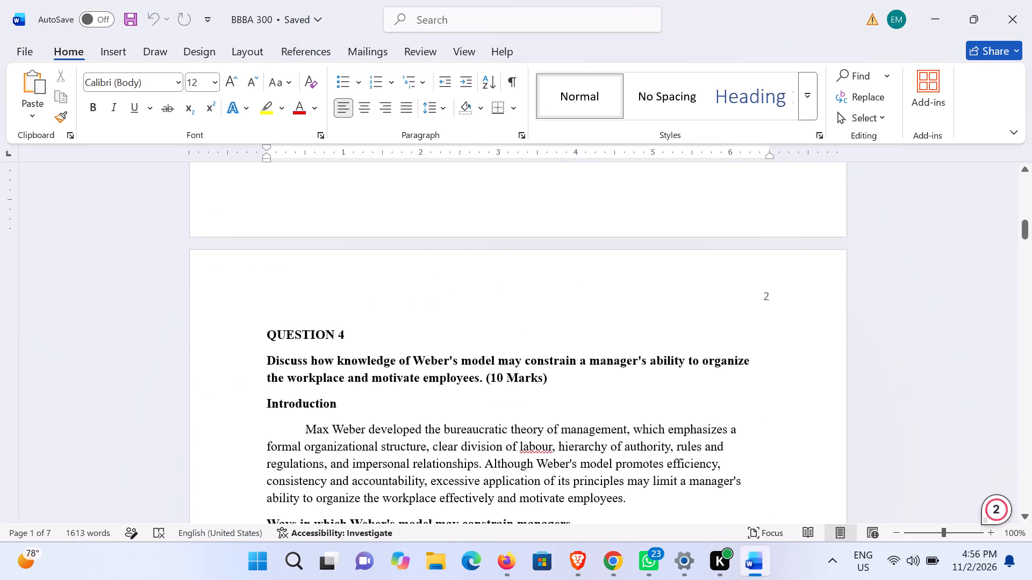
pyautogui.scroll(-1, 590, 403)
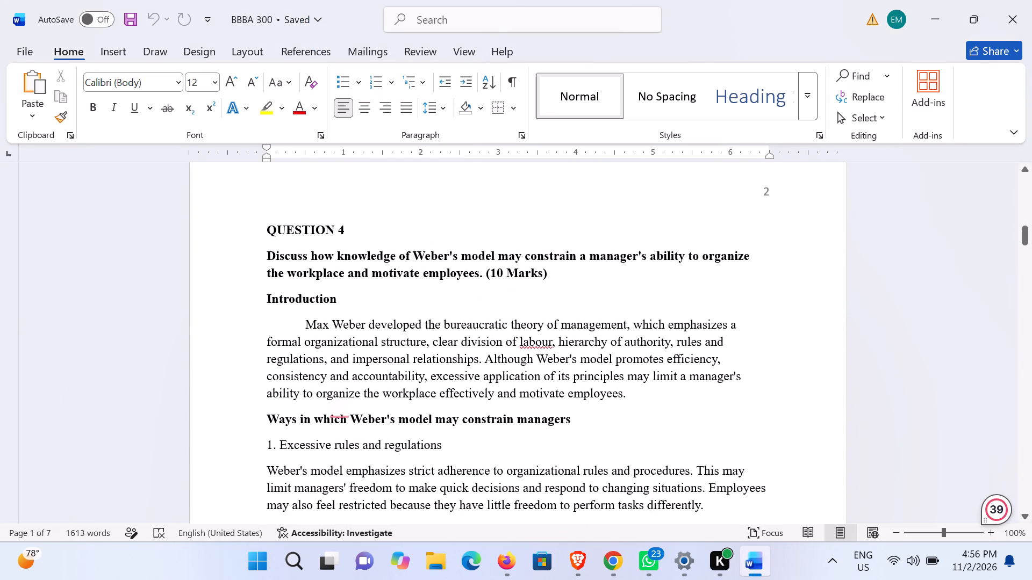
pyautogui.scroll(2, 590, 403)
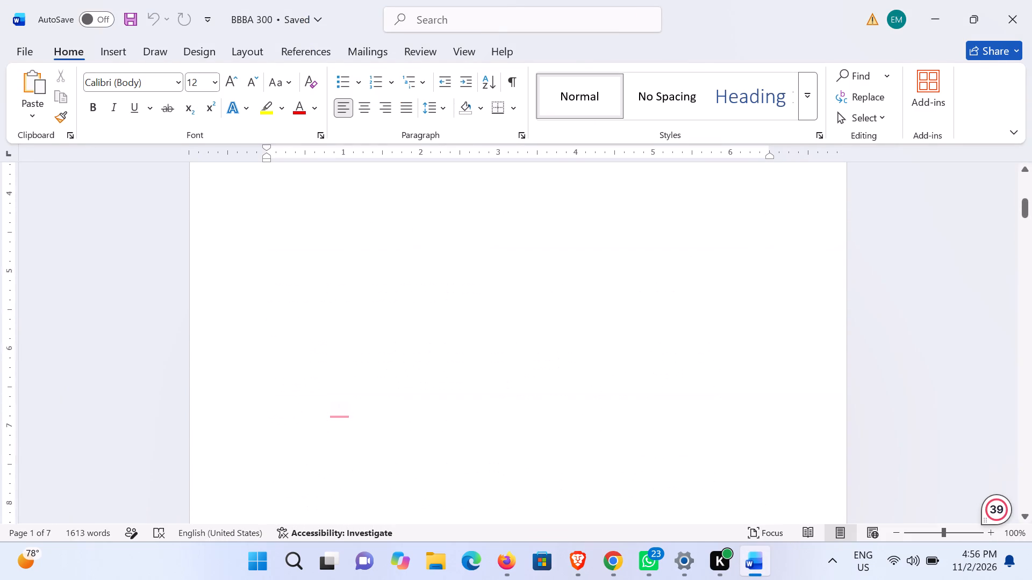
pyautogui.click(29, 47)
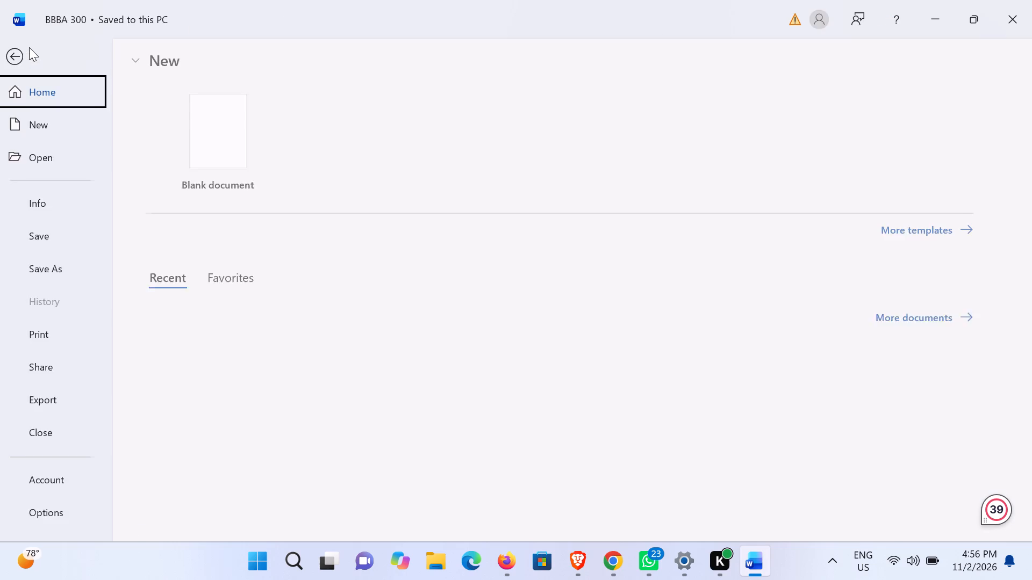
pyautogui.click(56, 271)
pyautogui.click(164, 386)
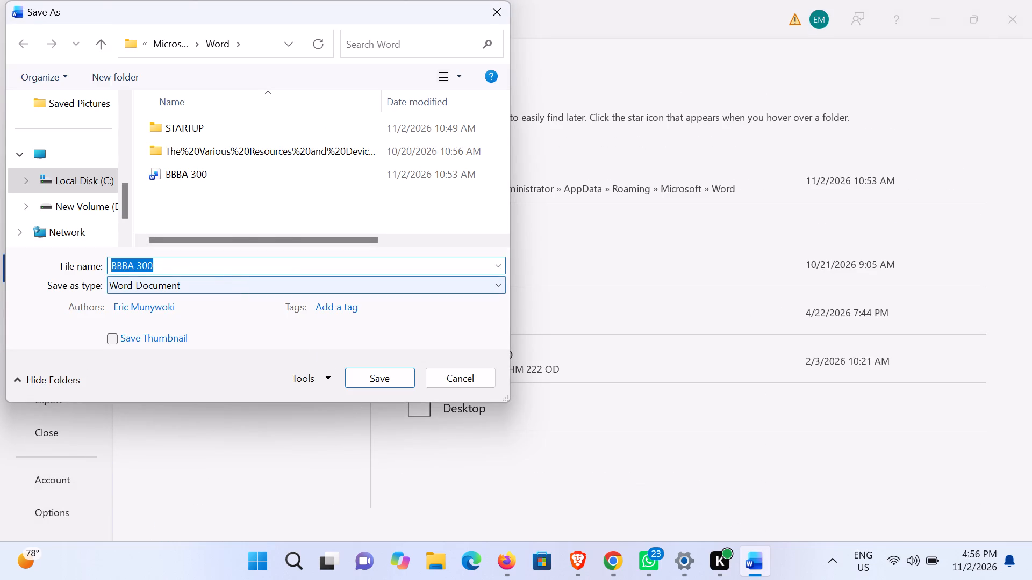
pyautogui.click(214, 270)
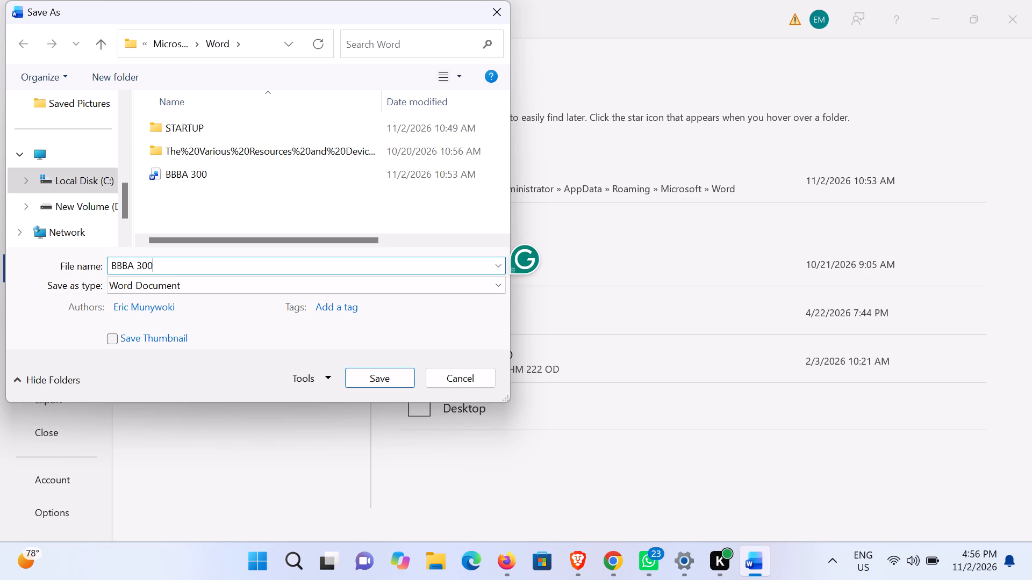
pyautogui.press('space')
pyautogui.write('pr')
pyautogui.write('esentin no 5')
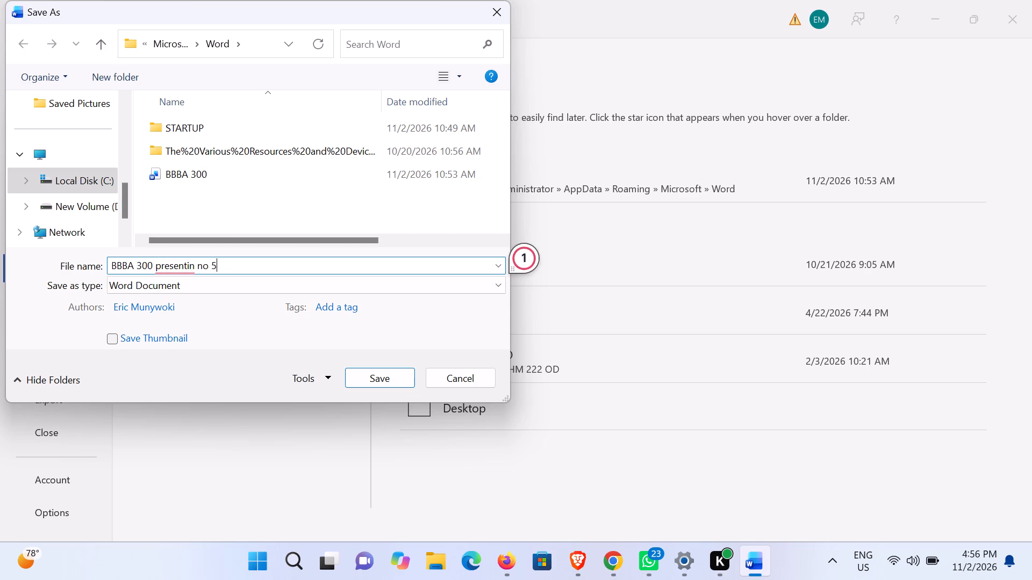
pyautogui.press('space')
pyautogui.write('but reading the rest')
pyautogui.press('Return')
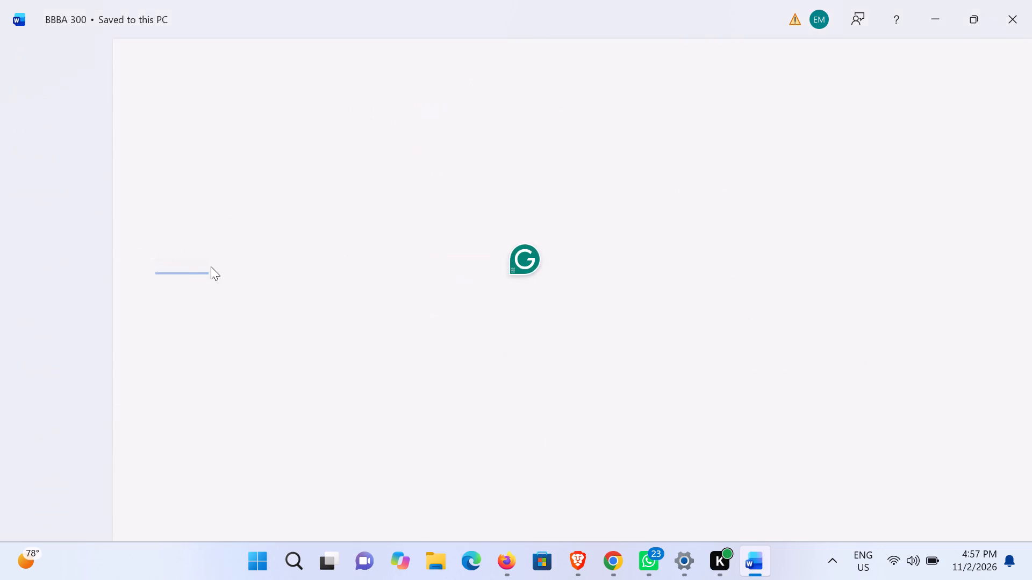
# Create a new blank document, leaving the saved BBBA 300 copy open.
pyautogui.scroll(-2, 331, 378)
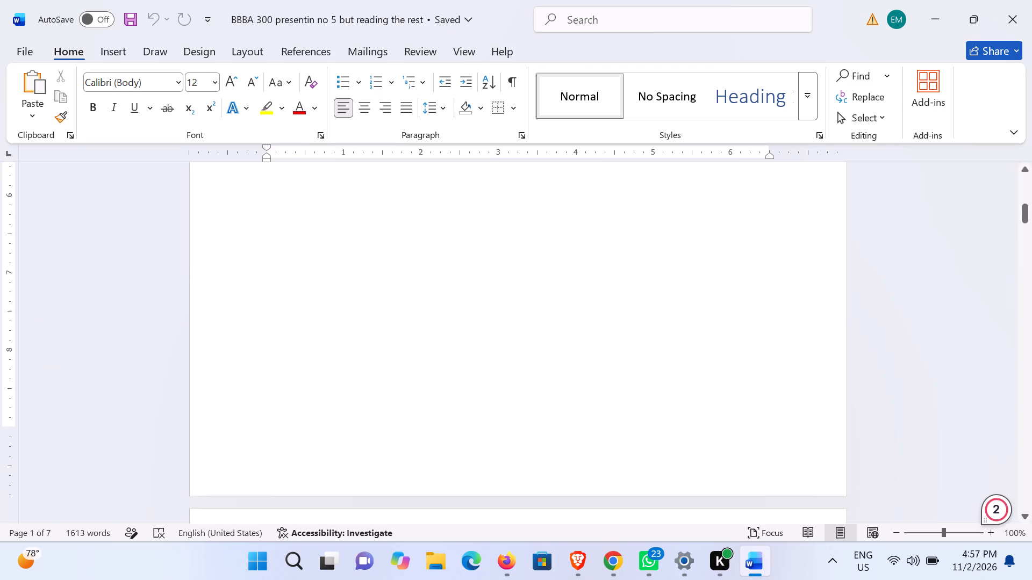
pyautogui.scroll(-1, 331, 378)
pyautogui.scroll(1, 331, 378)
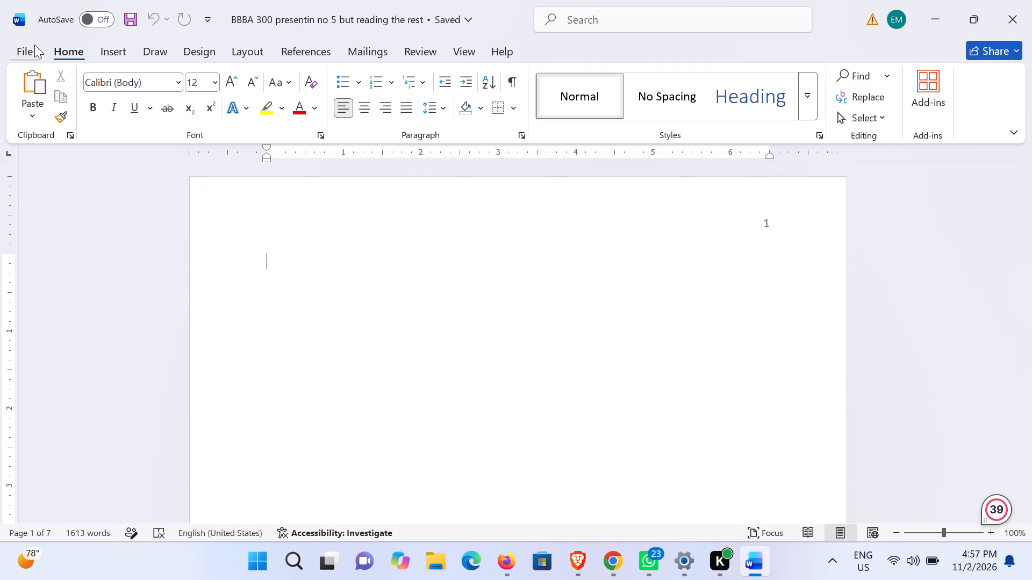
pyautogui.click(34, 45)
pyautogui.click(213, 190)
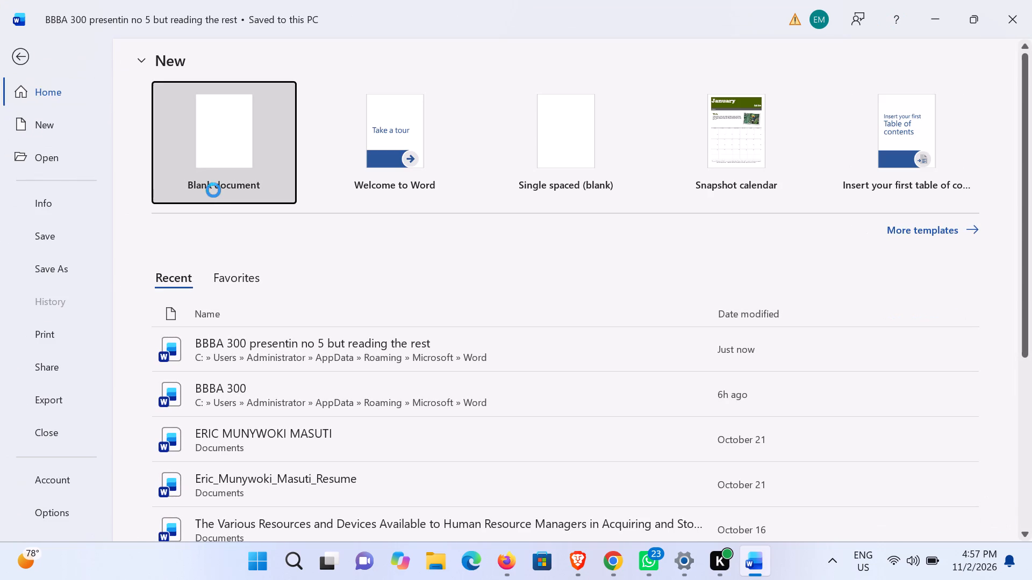
pyautogui.scroll(1, 487, 384)
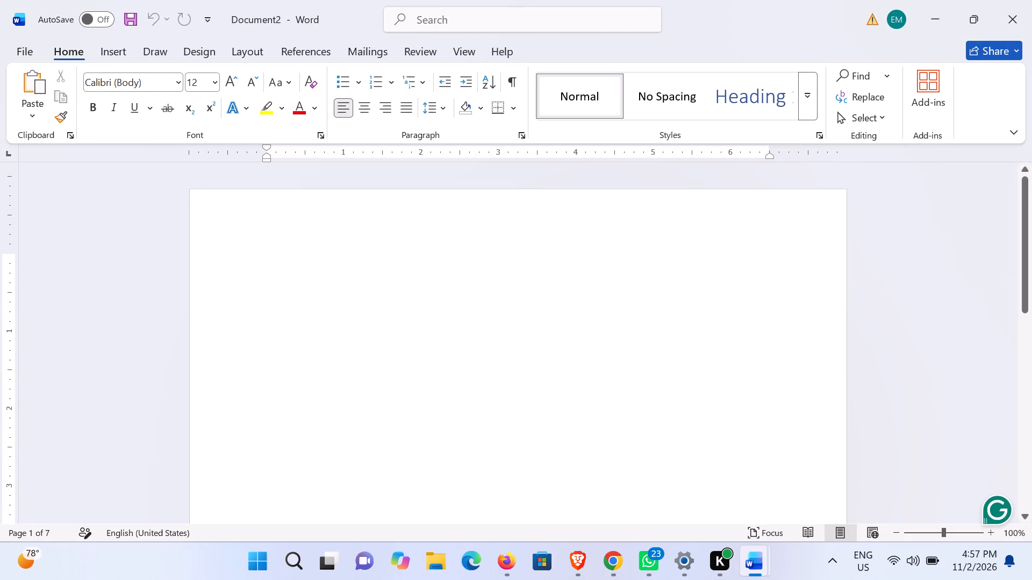
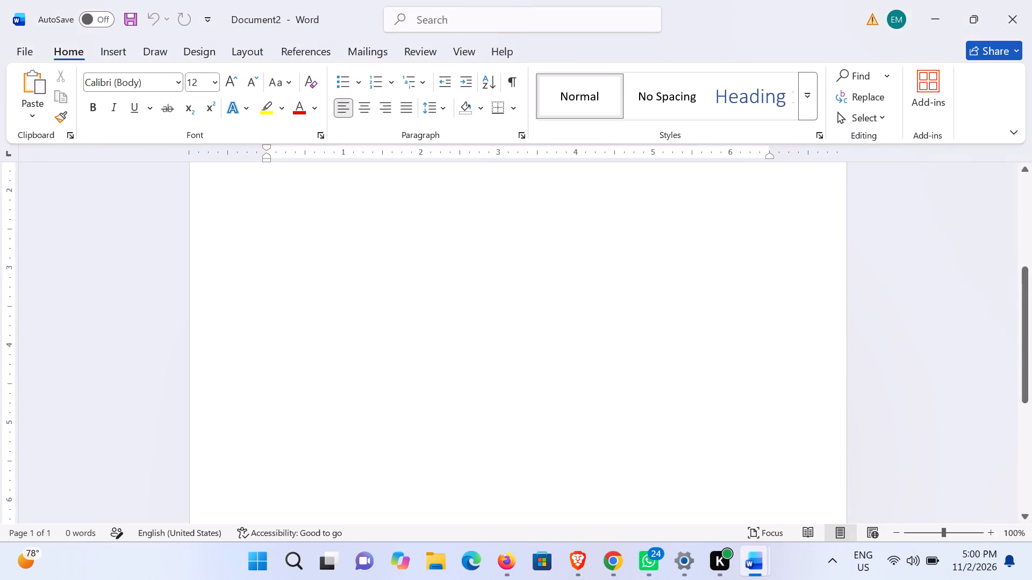
pyautogui.scroll(1, 602, 388)
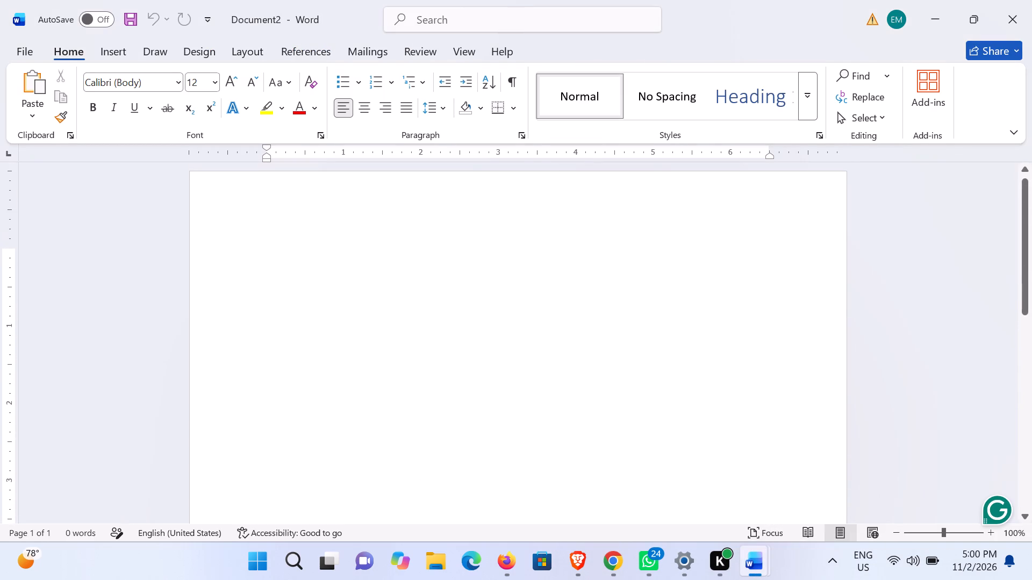
pyautogui.hotkey('ctrl', 'Return')
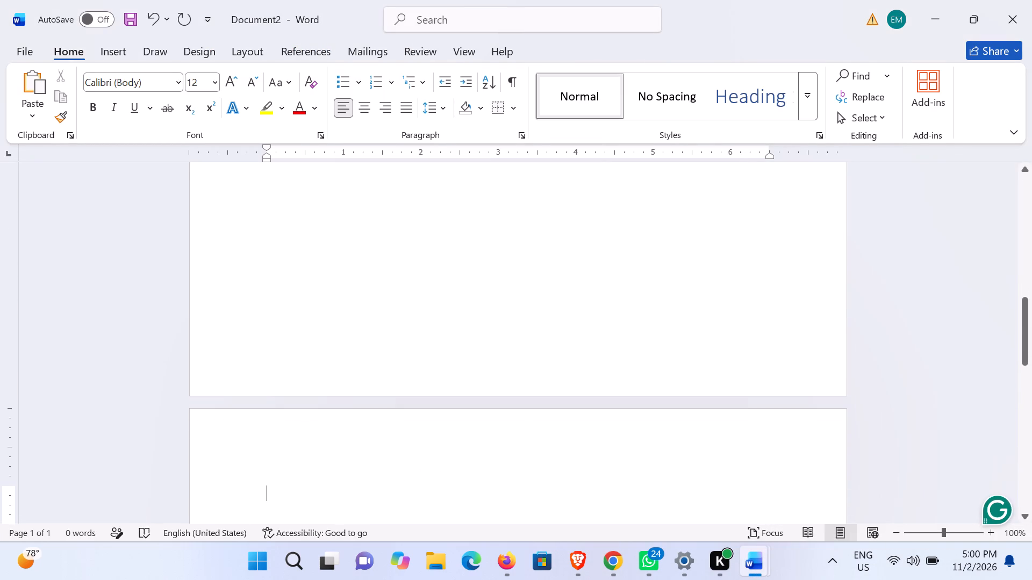
# Add page numbers at the top of the page in the Plain Number 3 style, and return to the first page's body text.
pyautogui.scroll(6, 444, 309)
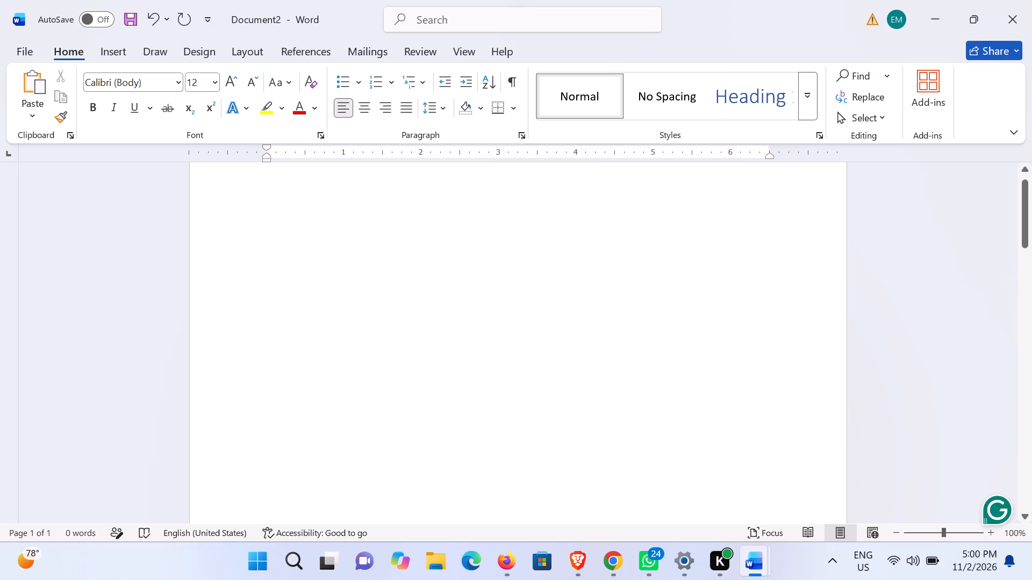
pyautogui.click(345, 309)
pyautogui.scroll(1, 345, 309)
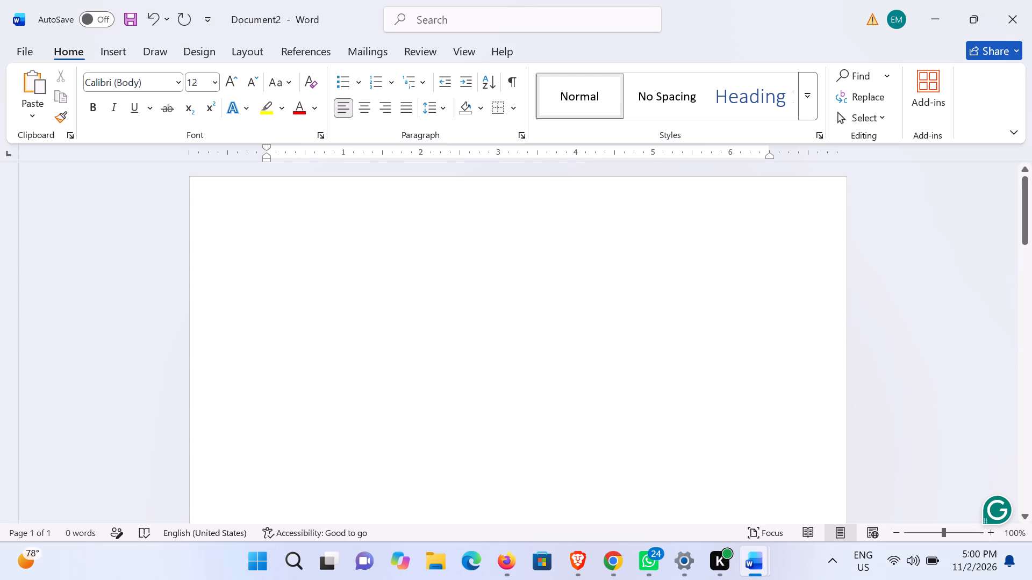
pyautogui.click(123, 44)
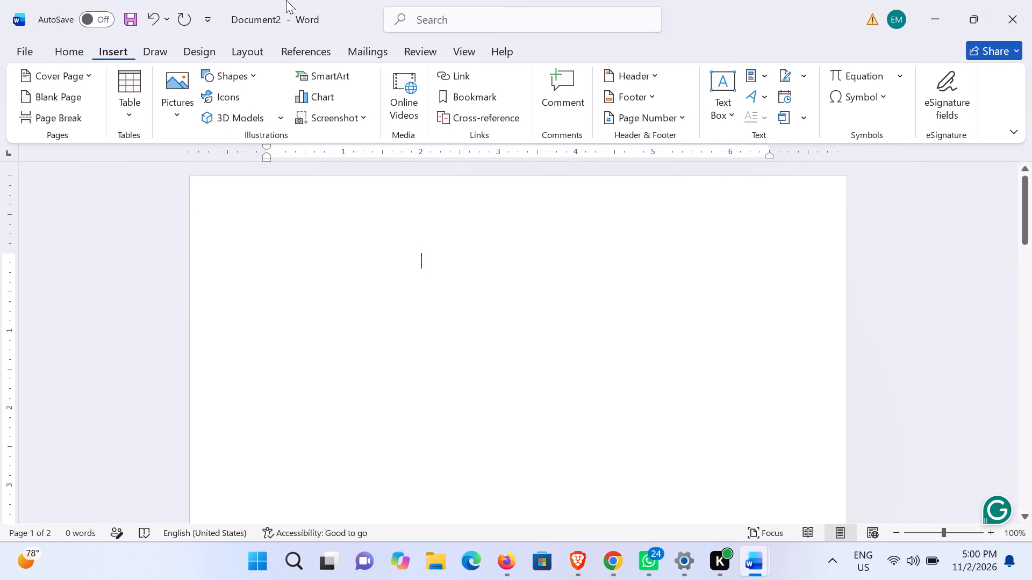
pyautogui.click(677, 118)
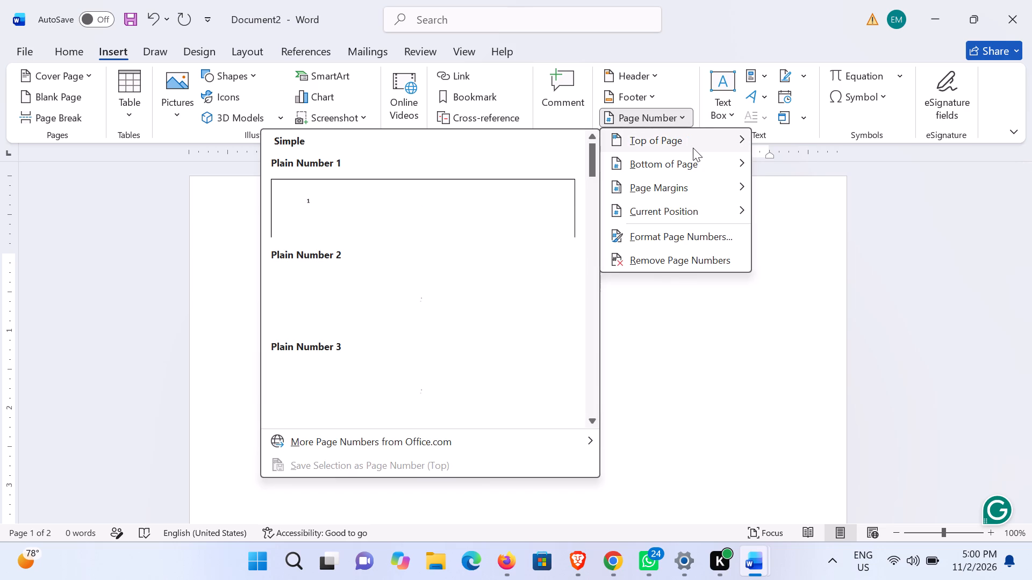
pyautogui.doubleClick(383, 376)
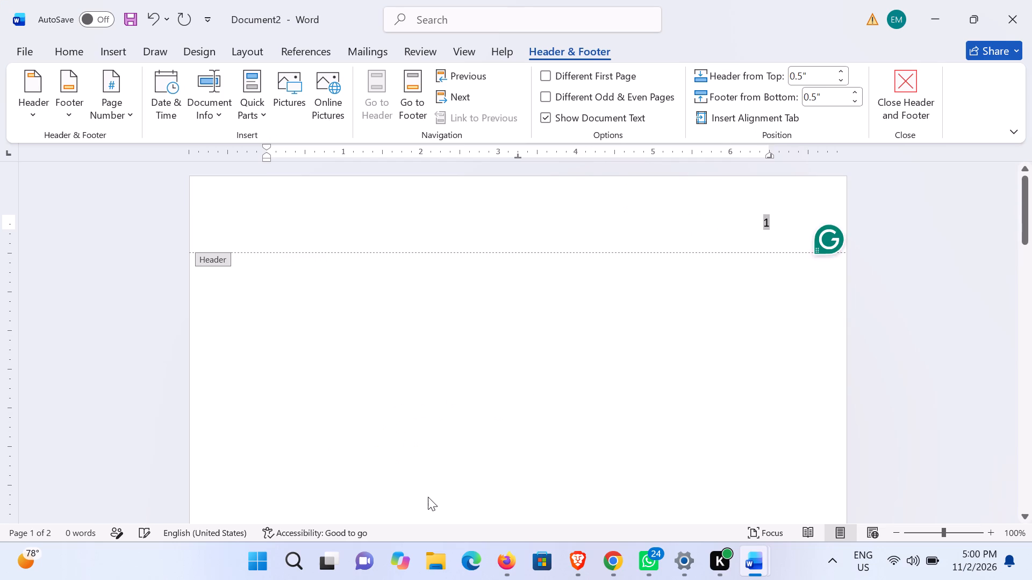
pyautogui.scroll(-1, 427, 498)
pyautogui.scroll(2, 427, 498)
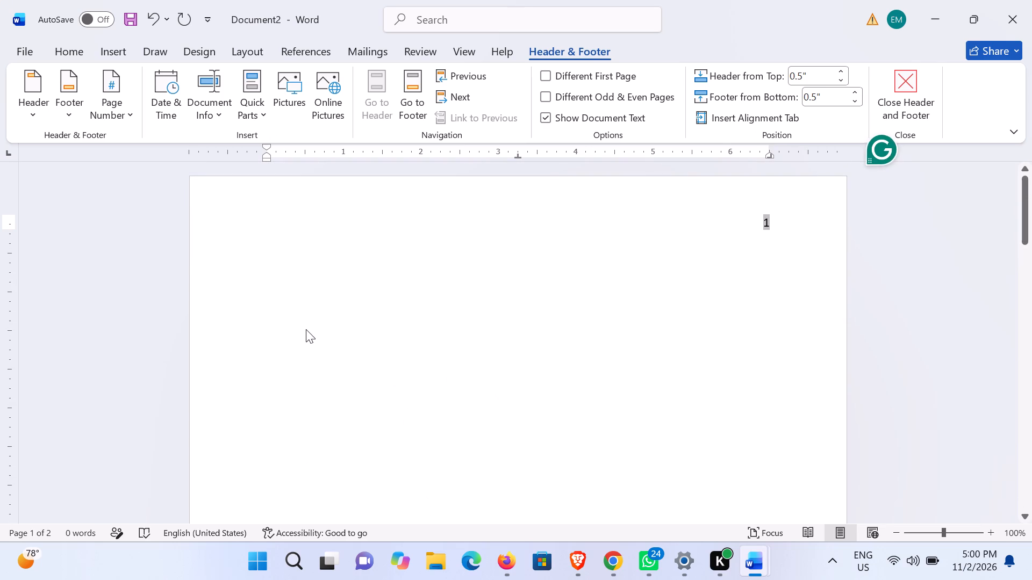
pyautogui.click(306, 329)
pyautogui.click(306, 329)
pyautogui.doubleClick(306, 329)
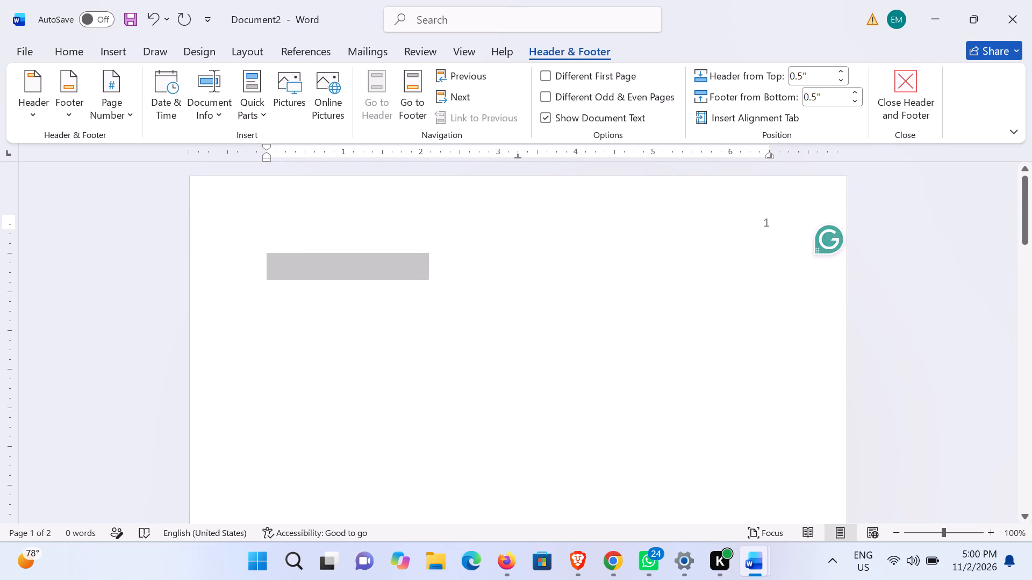
pyautogui.click(443, 419)
pyautogui.doubleClick(443, 419)
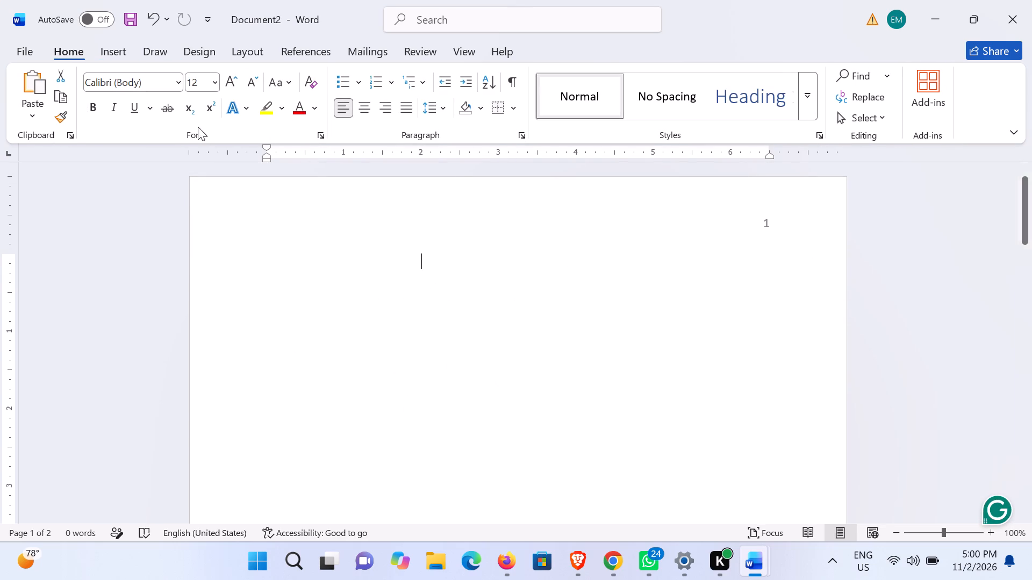
pyautogui.click(121, 42)
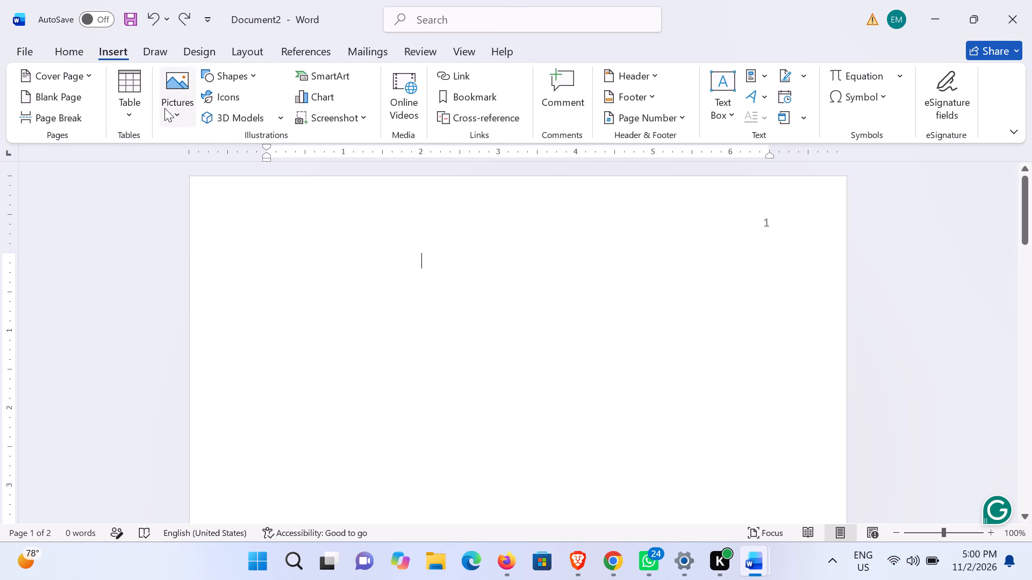
pyautogui.click(181, 115)
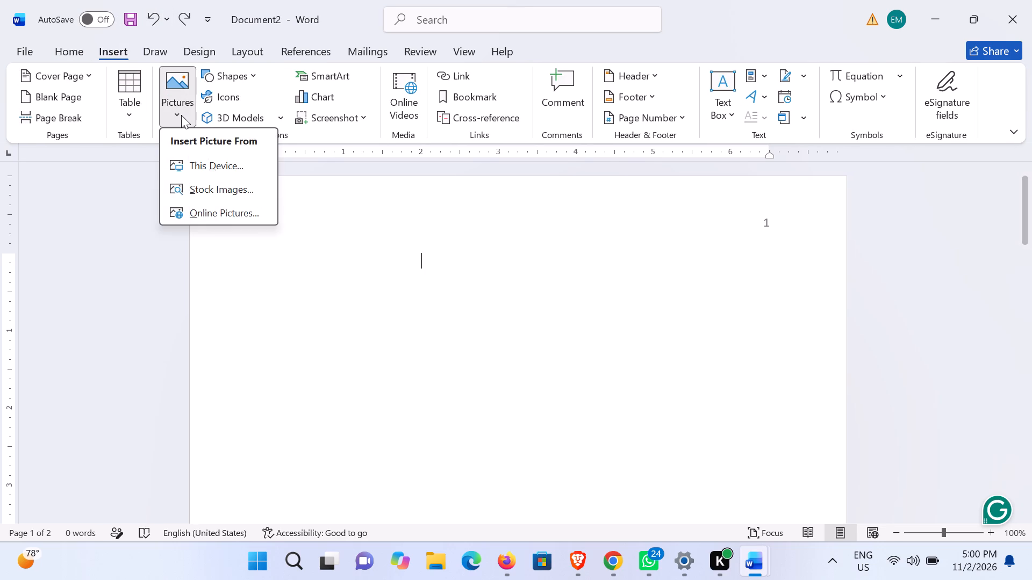
pyautogui.click(233, 175)
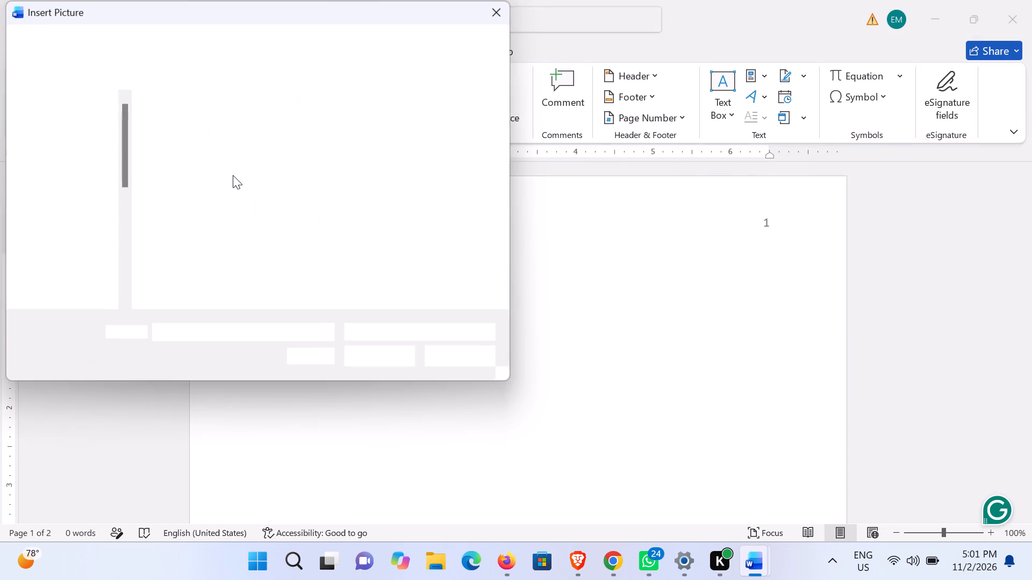
pyautogui.click(365, 172)
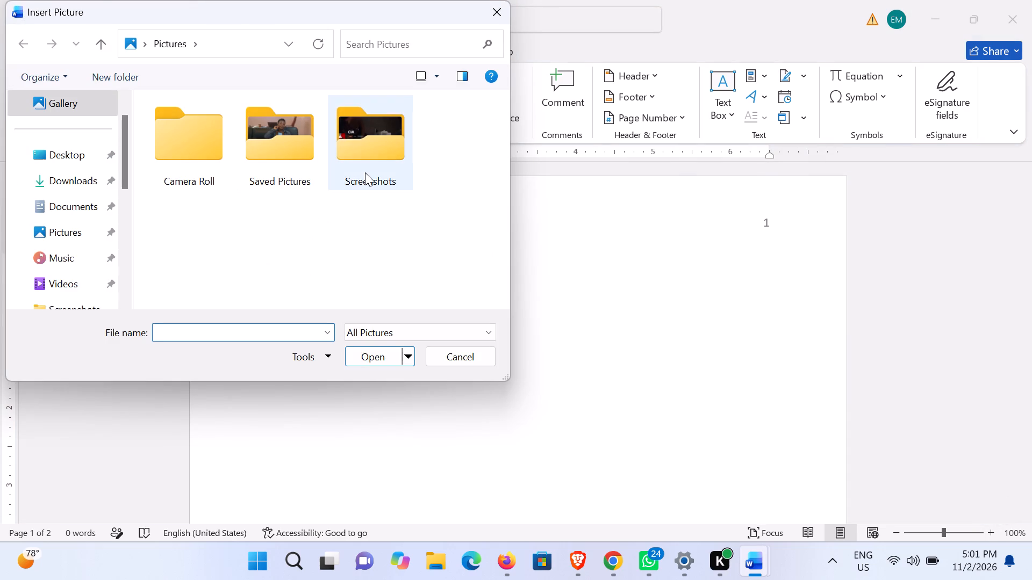
pyautogui.click(365, 172)
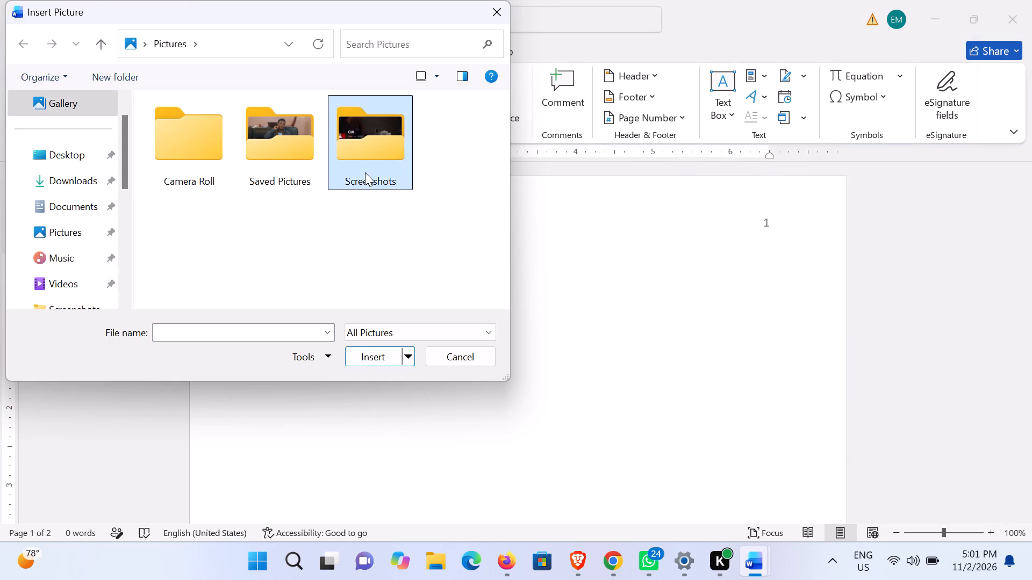
pyautogui.doubleClick(365, 172)
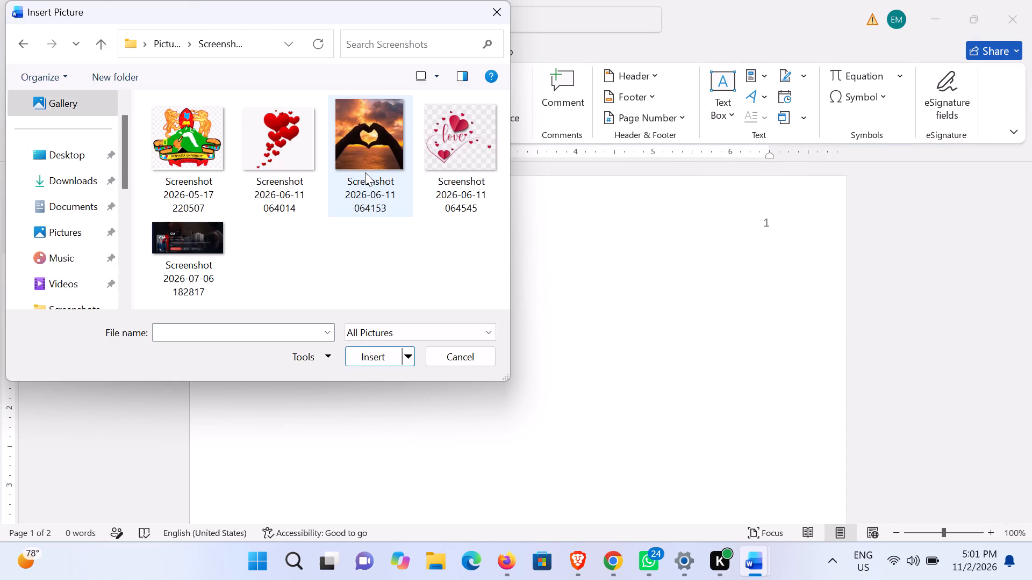
pyautogui.doubleClick(193, 161)
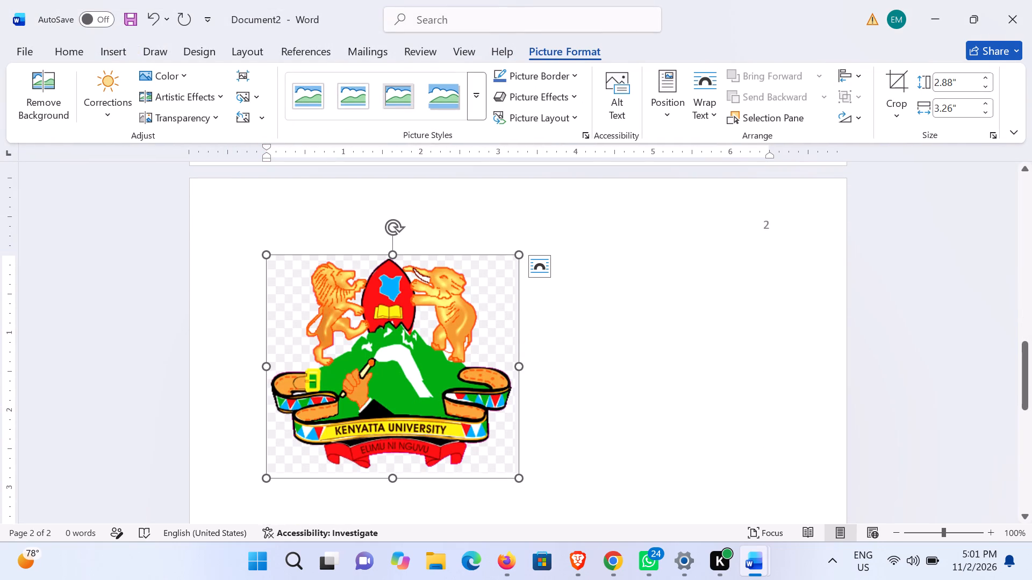
# Resize the crest picture horizontally to about 3.58" wide, keeping its height of 2.88".
pyautogui.moveTo(430, 369); pyautogui.dragTo(494, 350)
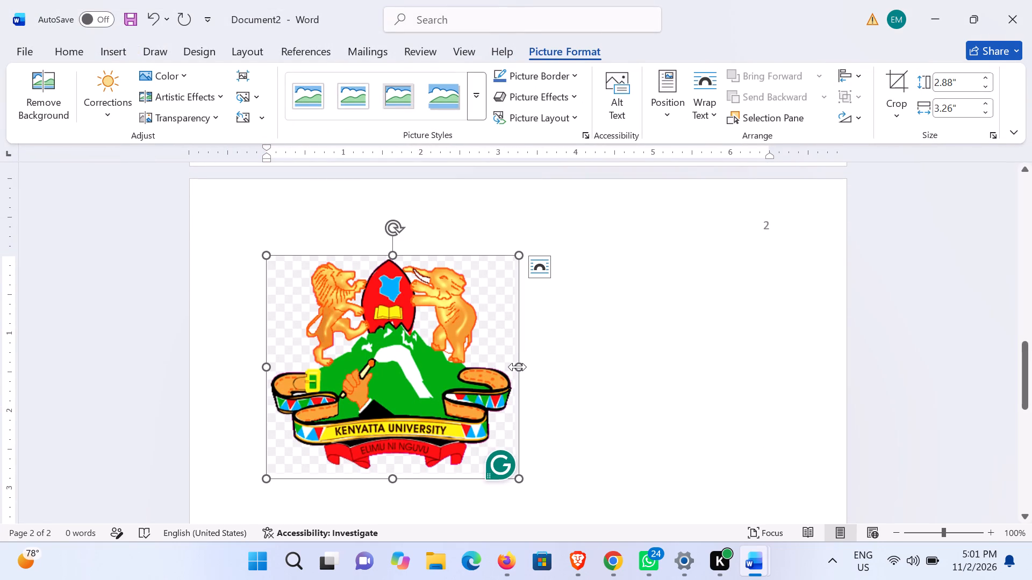
pyautogui.moveTo(518, 367); pyautogui.dragTo(640, 353)
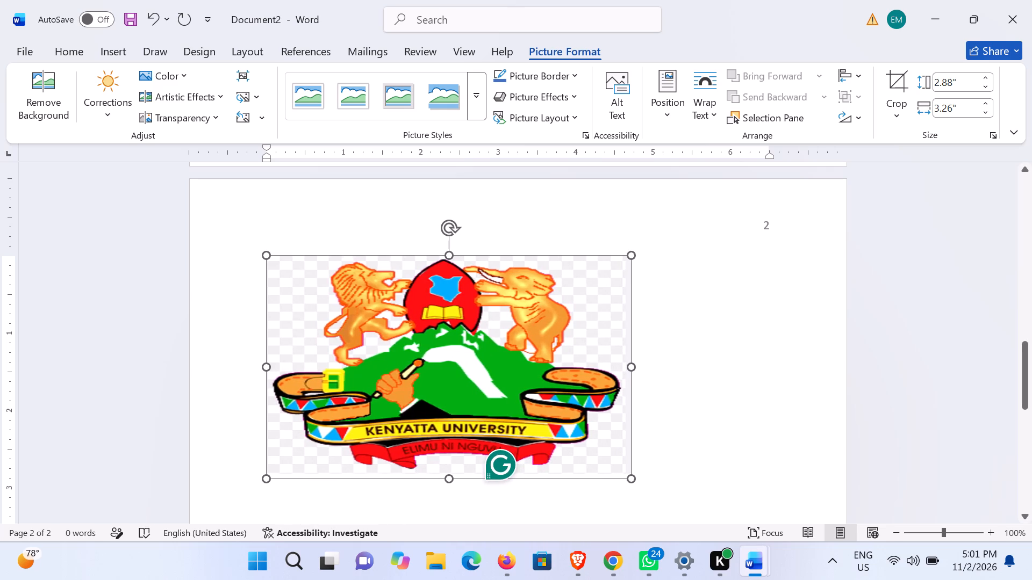
pyautogui.moveTo(640, 353); pyautogui.dragTo(691, 342)
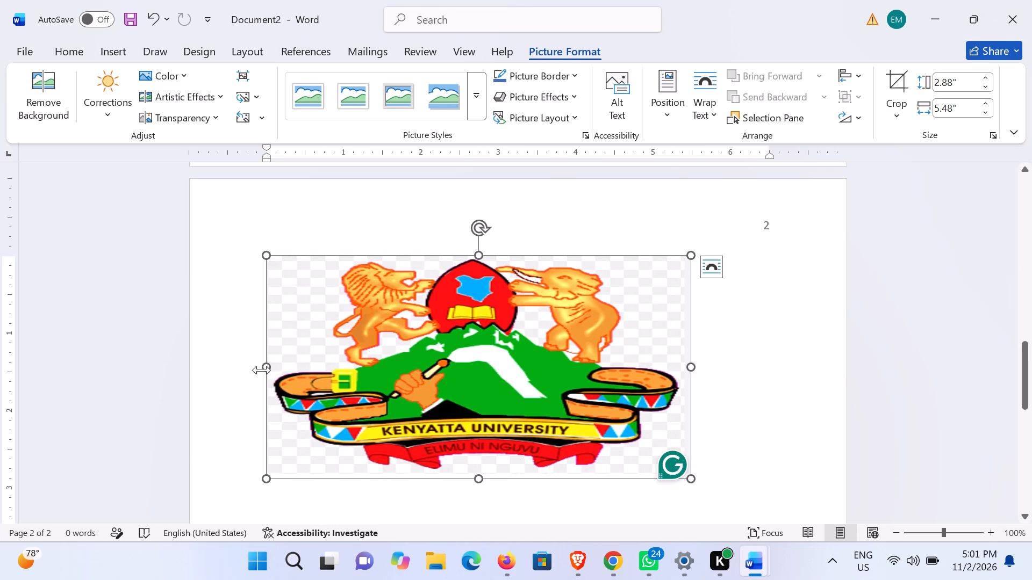
pyautogui.moveTo(266, 369); pyautogui.dragTo(336, 369)
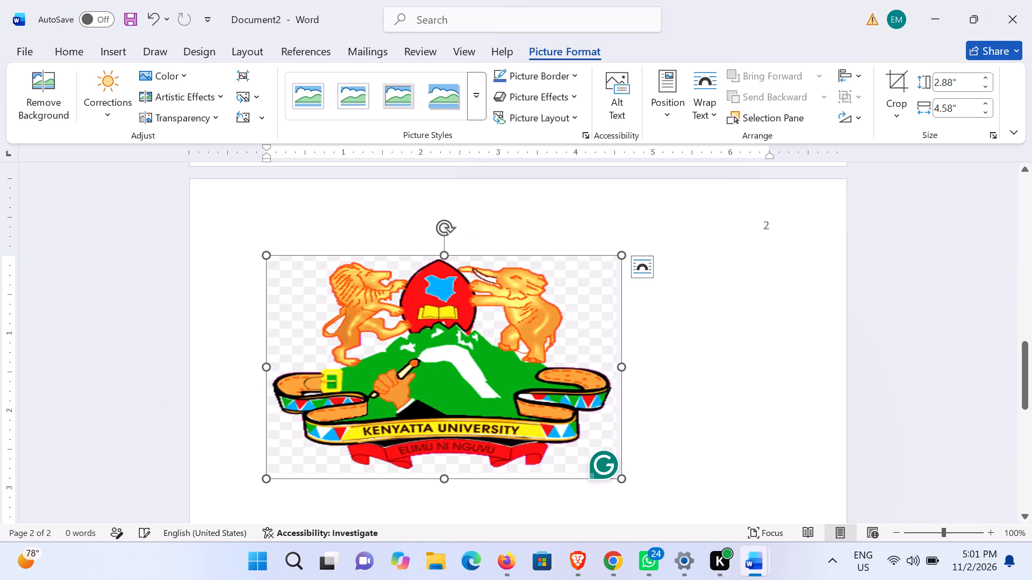
pyautogui.moveTo(269, 366); pyautogui.dragTo(293, 366)
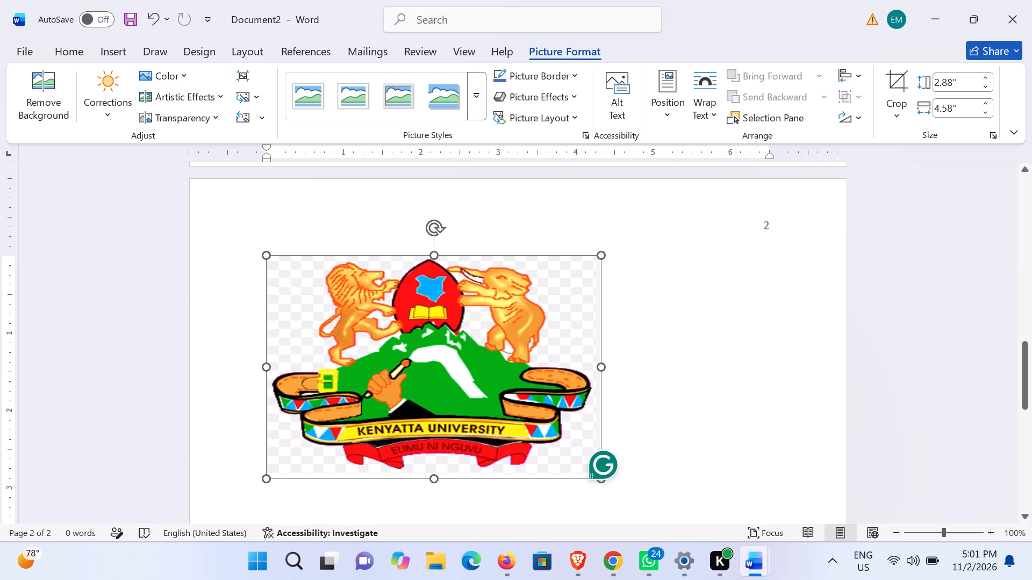
pyautogui.moveTo(293, 366); pyautogui.dragTo(346, 368)
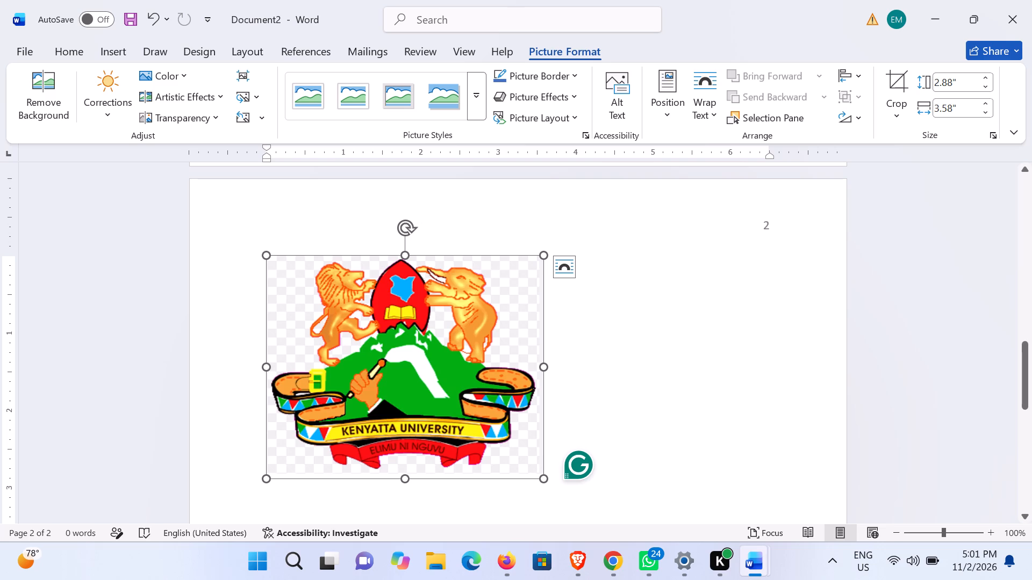
# Center the crest picture horizontally on the page, and place the text cursor on the line below it.
pyautogui.scroll(-1, 574, 369)
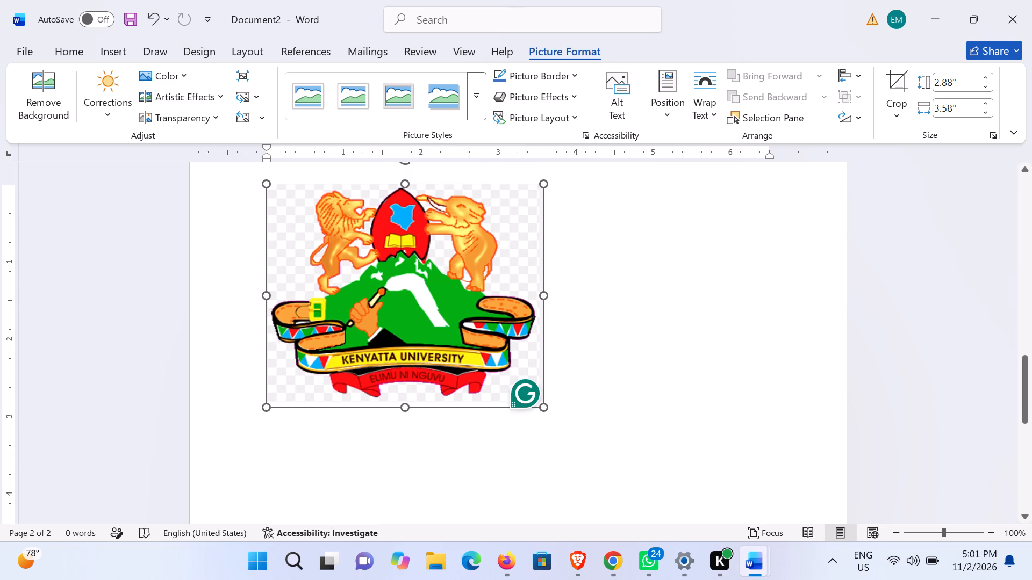
pyautogui.moveTo(556, 434); pyautogui.dragTo(339, 266)
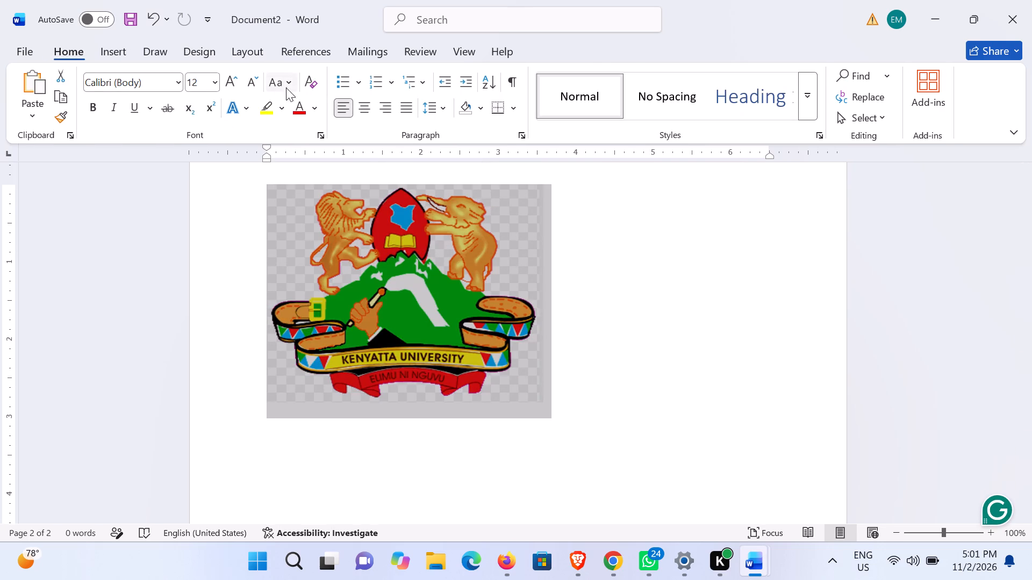
pyautogui.click(359, 109)
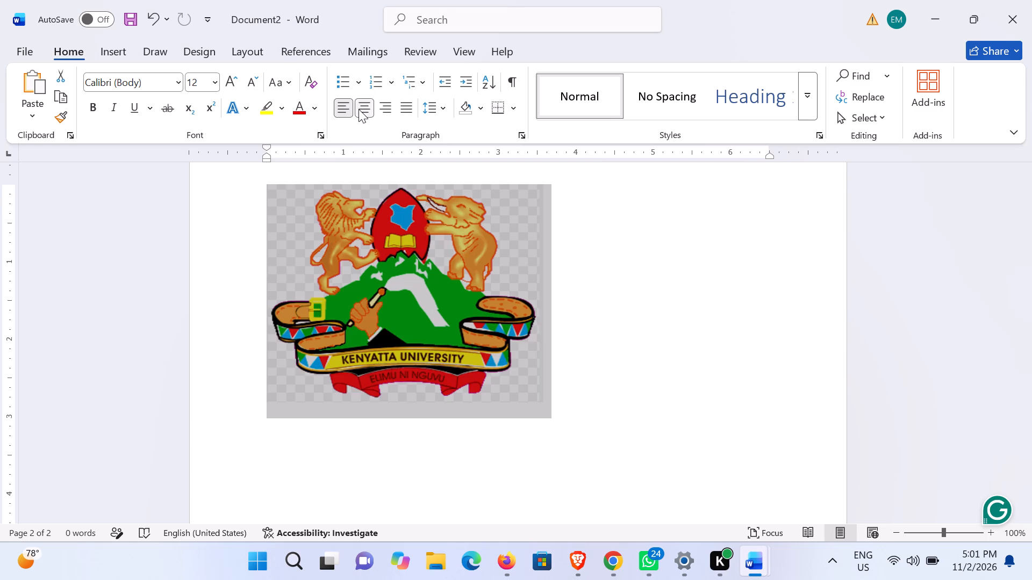
pyautogui.click(542, 436)
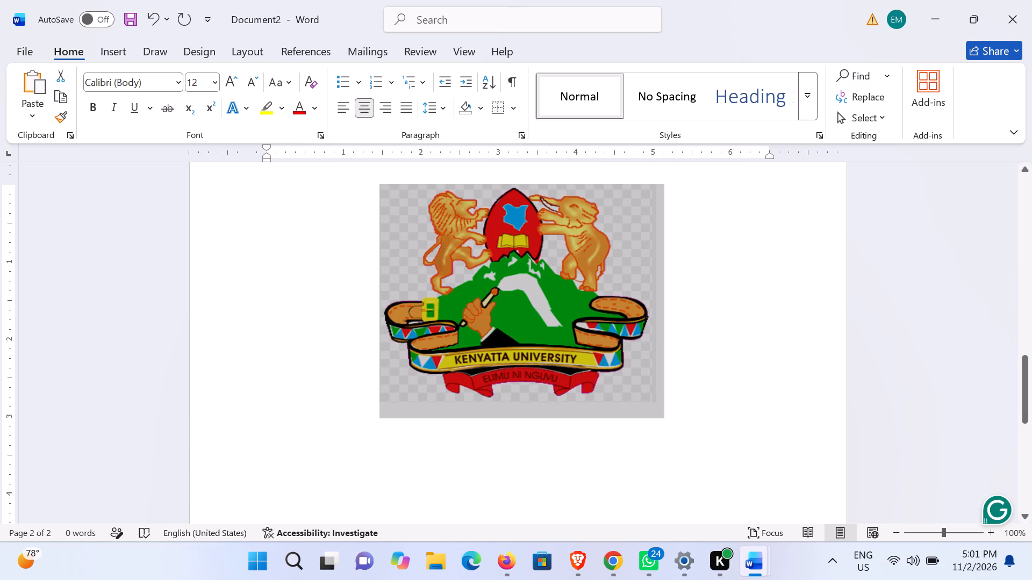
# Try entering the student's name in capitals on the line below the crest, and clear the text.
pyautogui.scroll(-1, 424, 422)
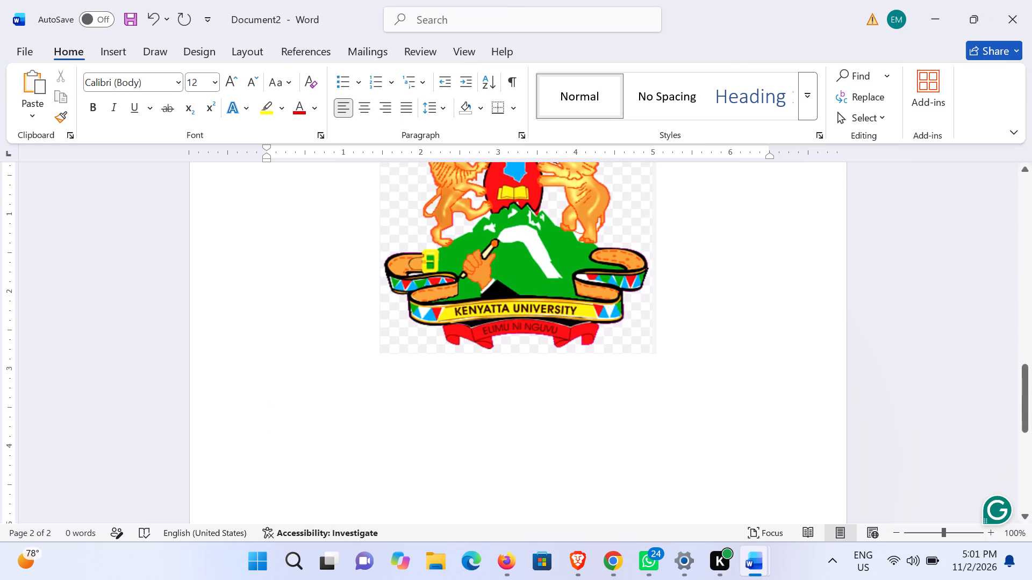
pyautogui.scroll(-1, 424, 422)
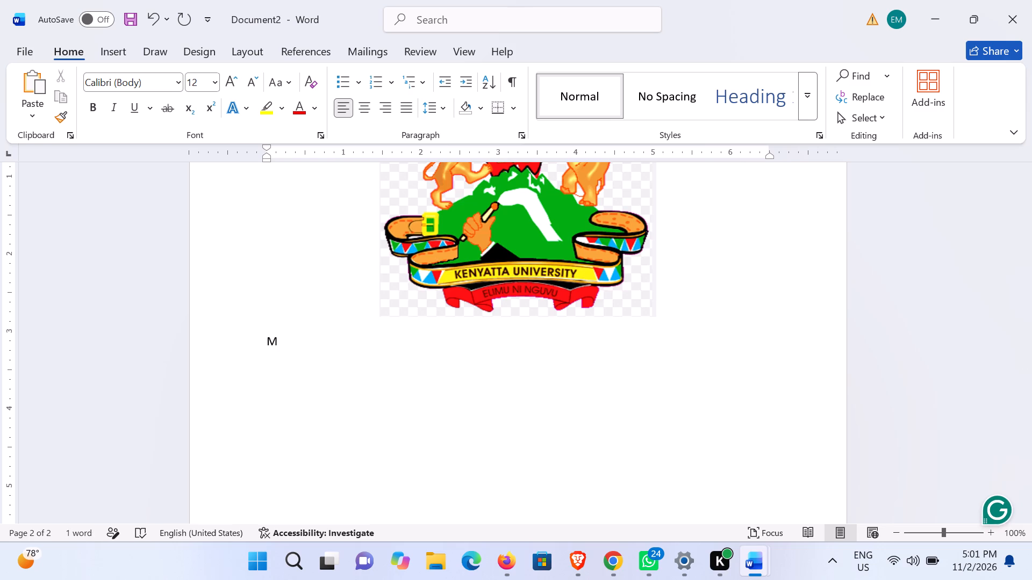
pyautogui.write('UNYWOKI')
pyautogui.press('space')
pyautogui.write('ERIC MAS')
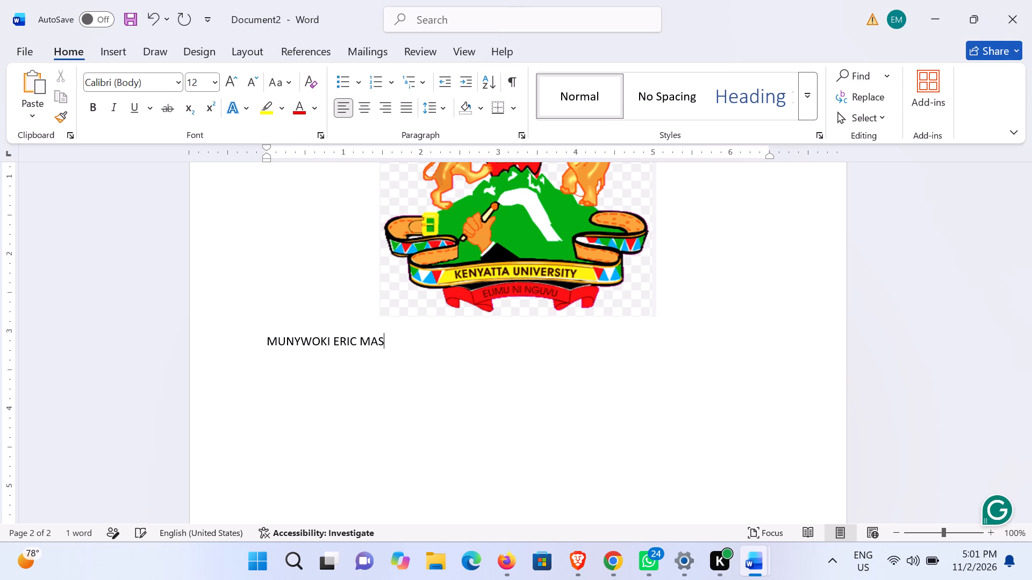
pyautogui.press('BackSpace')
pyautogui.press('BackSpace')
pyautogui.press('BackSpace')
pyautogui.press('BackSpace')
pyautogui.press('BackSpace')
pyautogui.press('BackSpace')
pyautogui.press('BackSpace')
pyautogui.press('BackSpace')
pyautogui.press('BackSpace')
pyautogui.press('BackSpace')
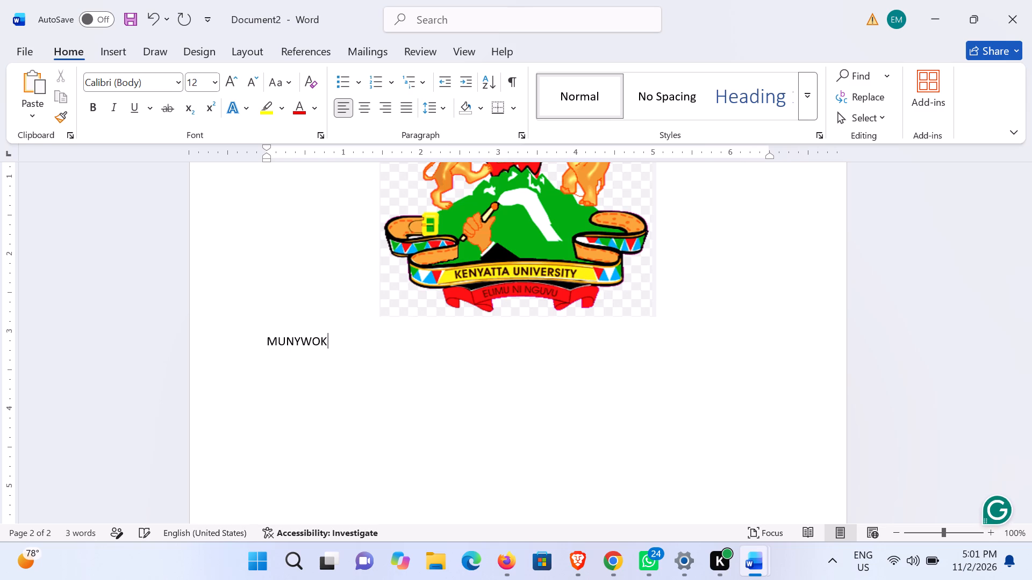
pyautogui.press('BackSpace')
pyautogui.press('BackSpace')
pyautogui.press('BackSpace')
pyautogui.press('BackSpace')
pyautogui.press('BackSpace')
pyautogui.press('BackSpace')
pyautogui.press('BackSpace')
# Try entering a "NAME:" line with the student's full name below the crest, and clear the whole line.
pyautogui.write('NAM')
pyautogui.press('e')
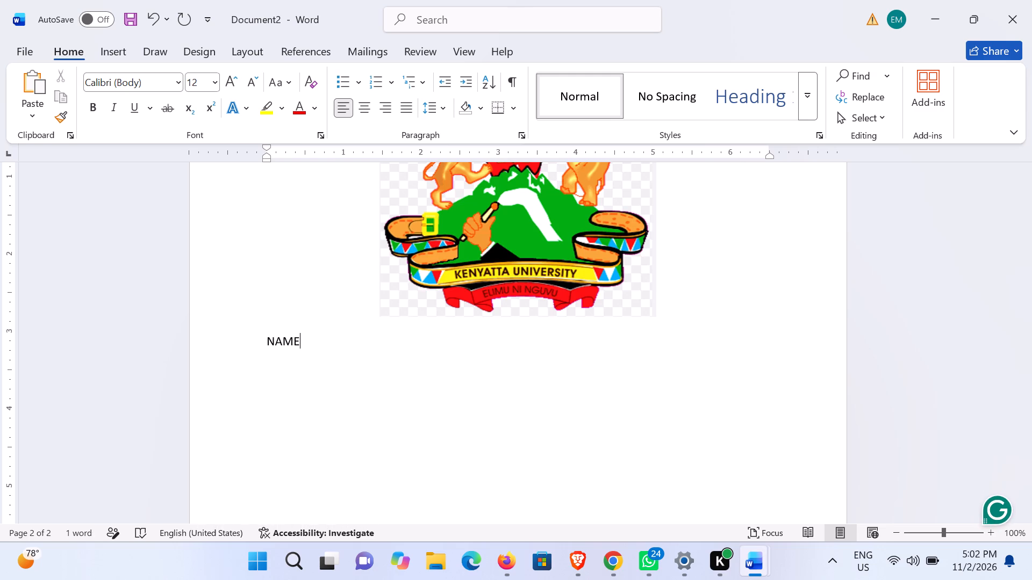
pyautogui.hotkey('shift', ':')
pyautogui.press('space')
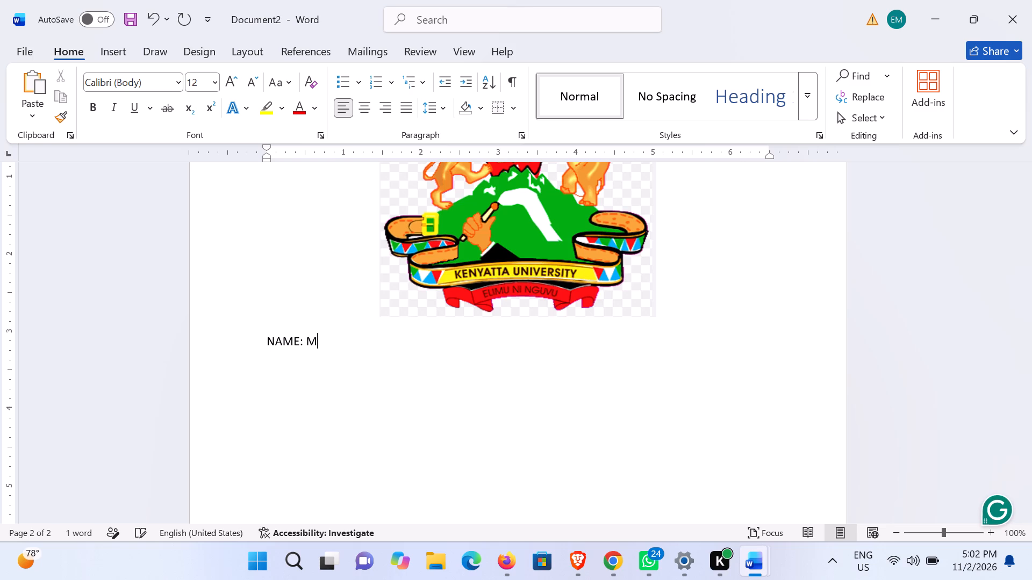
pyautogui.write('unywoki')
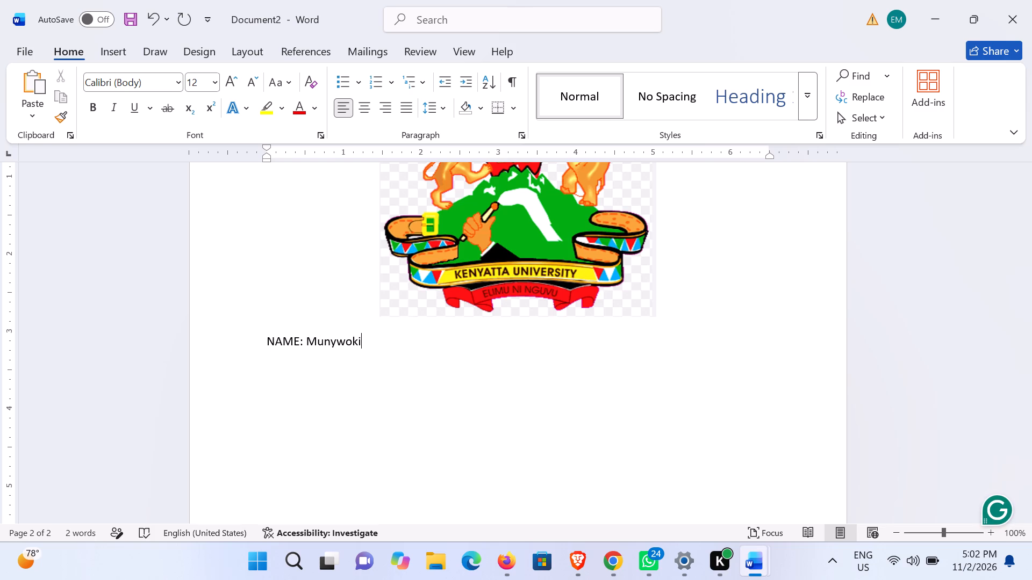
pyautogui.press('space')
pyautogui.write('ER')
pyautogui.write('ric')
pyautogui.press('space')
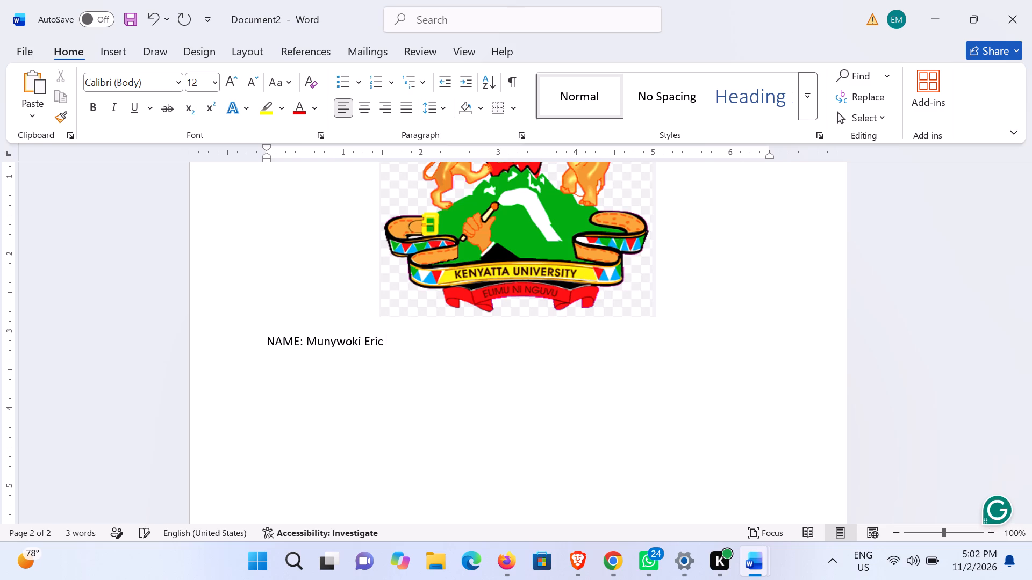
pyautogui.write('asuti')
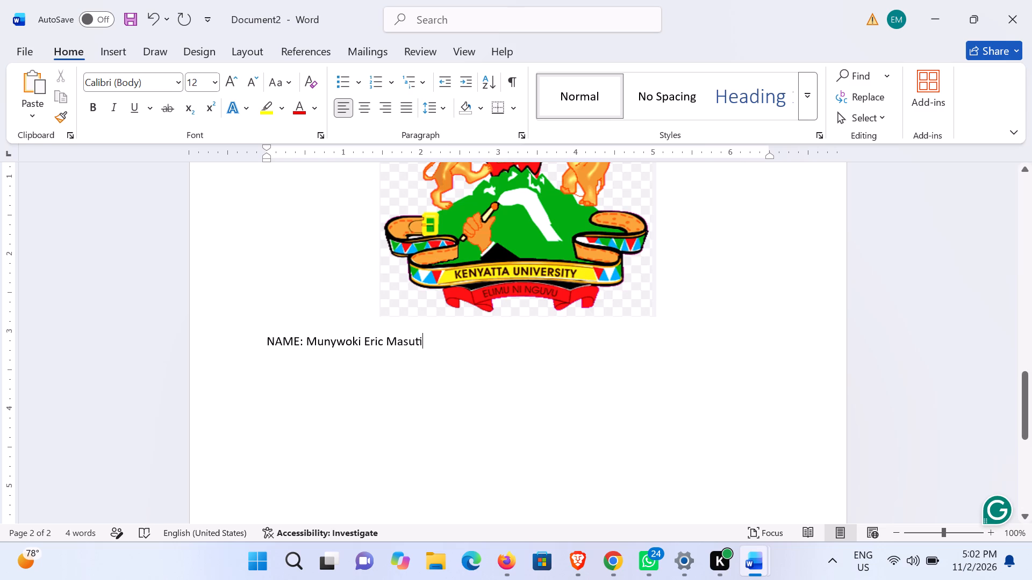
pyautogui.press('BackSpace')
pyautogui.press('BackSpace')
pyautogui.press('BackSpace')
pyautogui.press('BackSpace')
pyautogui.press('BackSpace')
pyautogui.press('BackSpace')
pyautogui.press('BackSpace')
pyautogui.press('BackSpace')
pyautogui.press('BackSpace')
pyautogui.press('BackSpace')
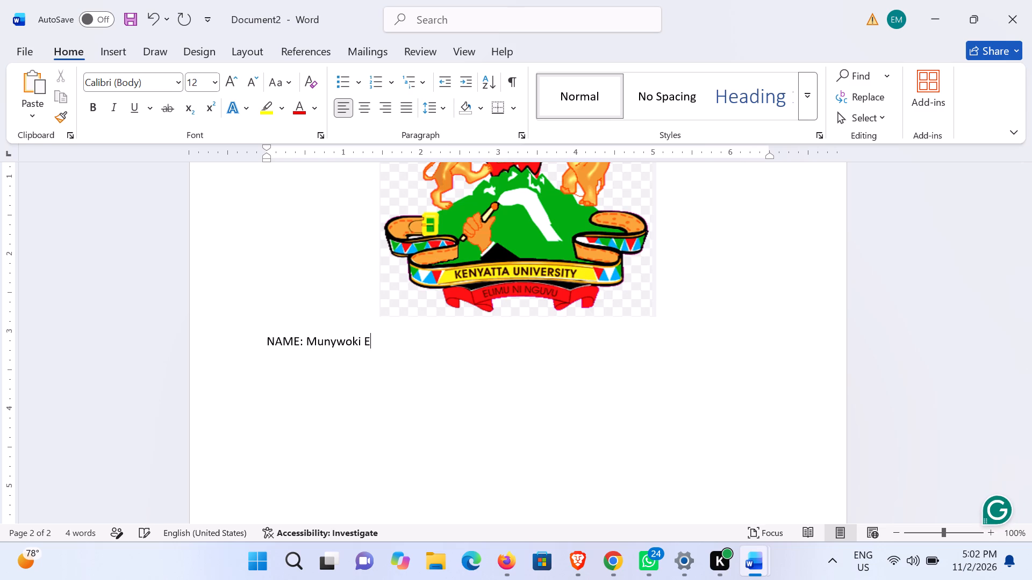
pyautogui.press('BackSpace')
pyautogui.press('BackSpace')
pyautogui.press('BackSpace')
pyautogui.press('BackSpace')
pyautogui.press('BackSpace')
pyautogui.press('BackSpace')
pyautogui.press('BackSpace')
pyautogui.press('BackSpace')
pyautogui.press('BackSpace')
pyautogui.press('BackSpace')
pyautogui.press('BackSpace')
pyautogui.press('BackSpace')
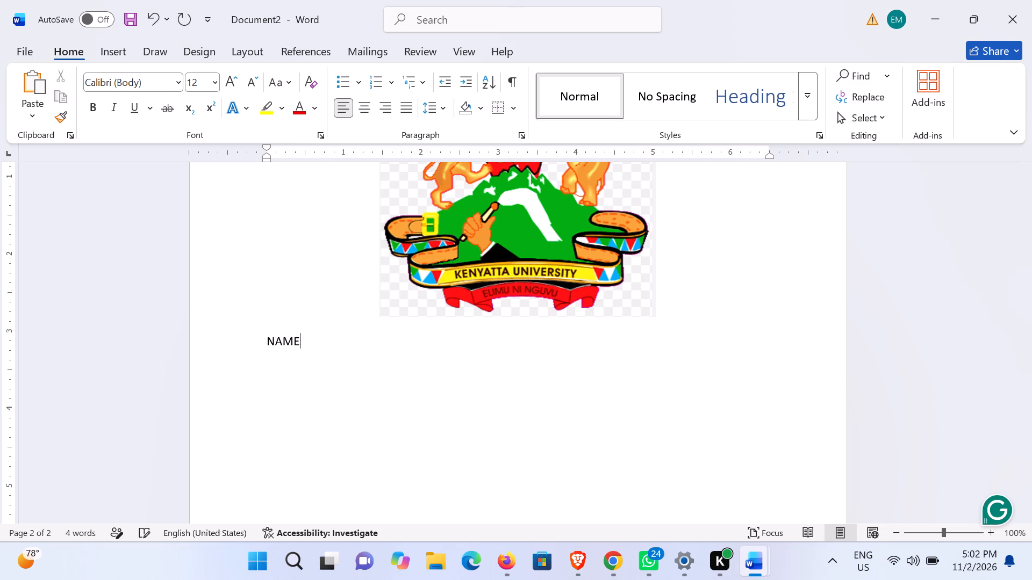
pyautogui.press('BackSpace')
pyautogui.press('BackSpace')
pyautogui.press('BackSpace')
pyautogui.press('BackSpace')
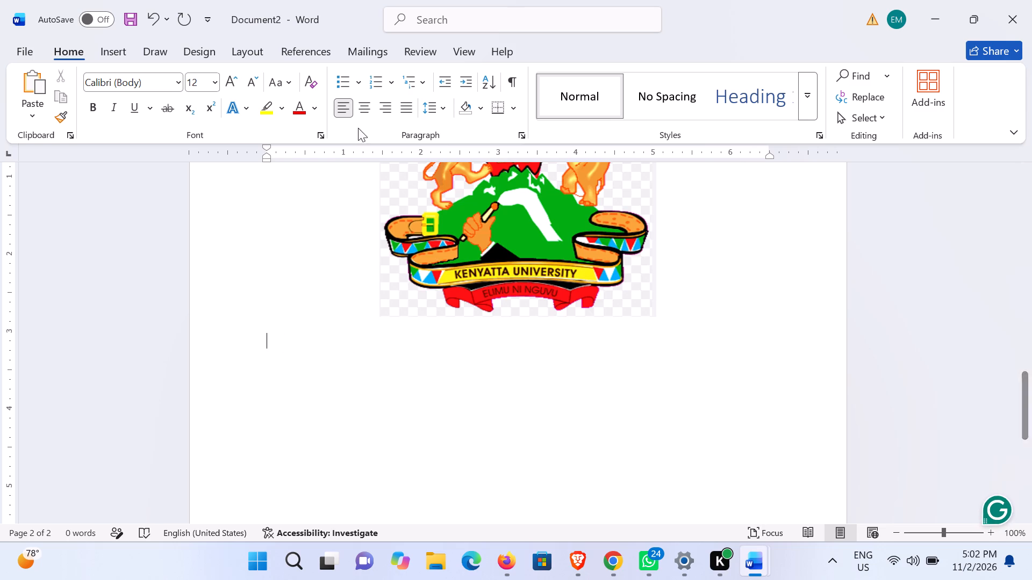
# Enter a "NAME :" line with the student's full name in Times New Roman below the crest.
pyautogui.click(173, 78)
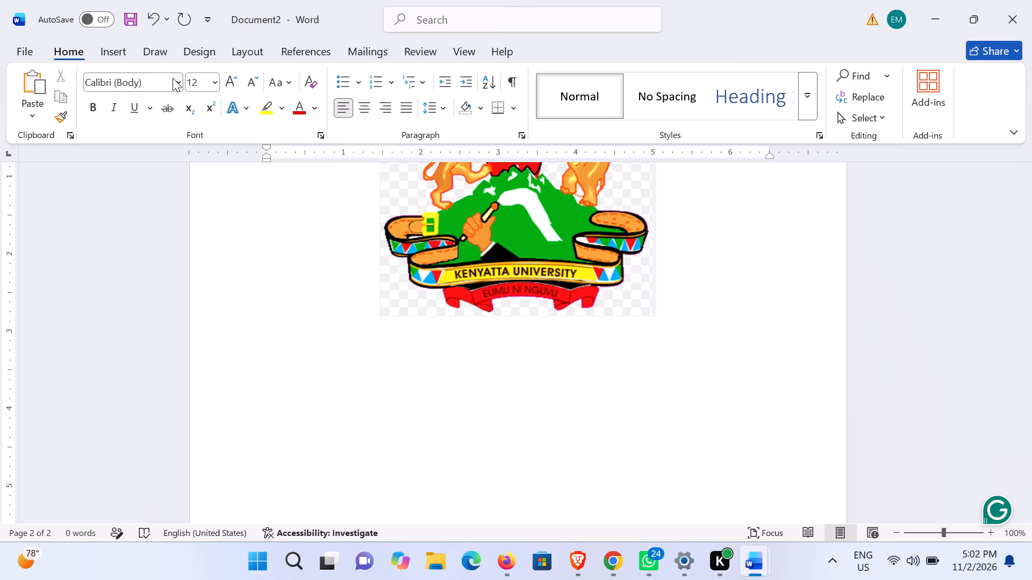
pyautogui.click(173, 78)
pyautogui.click(176, 80)
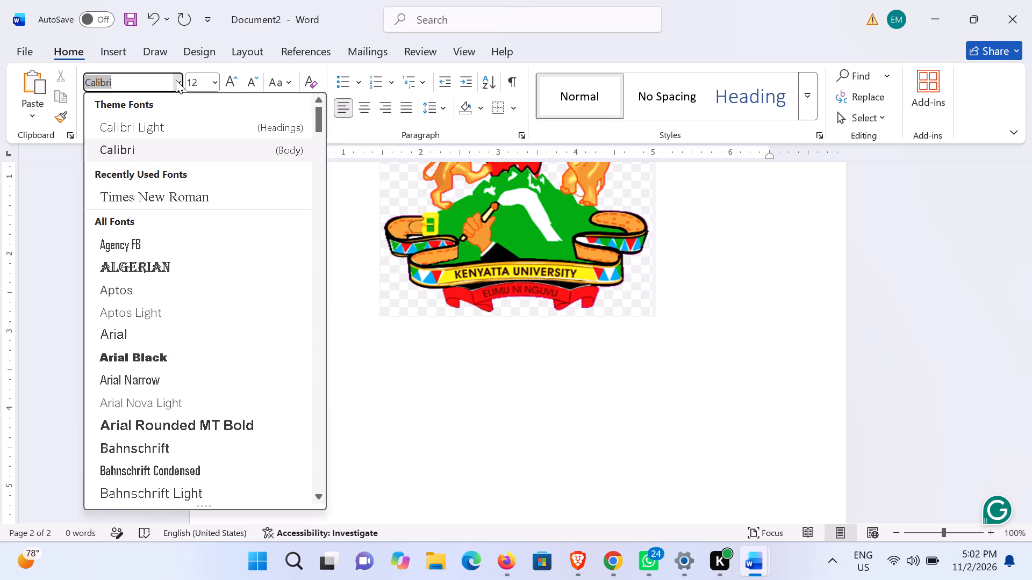
pyautogui.click(135, 204)
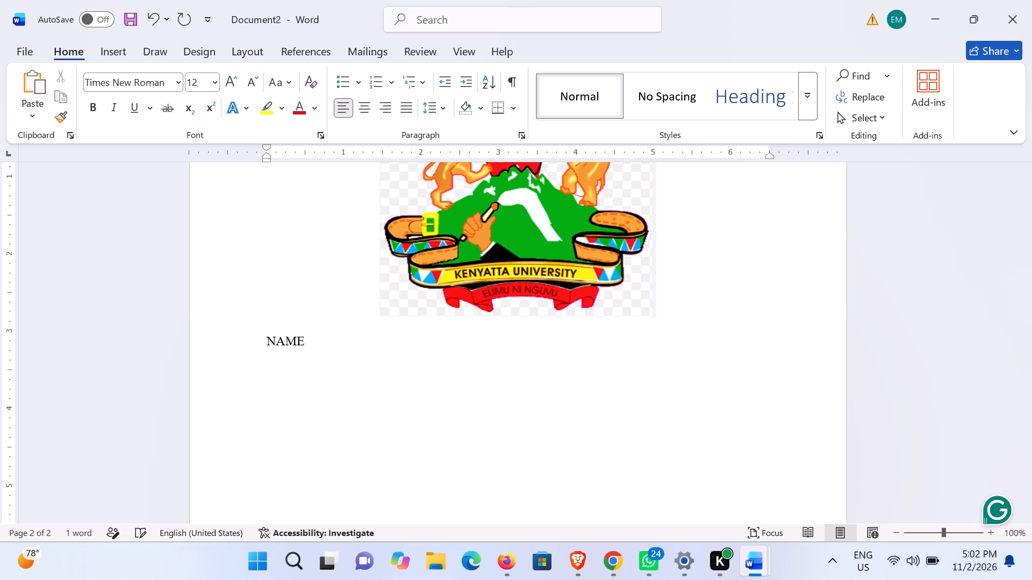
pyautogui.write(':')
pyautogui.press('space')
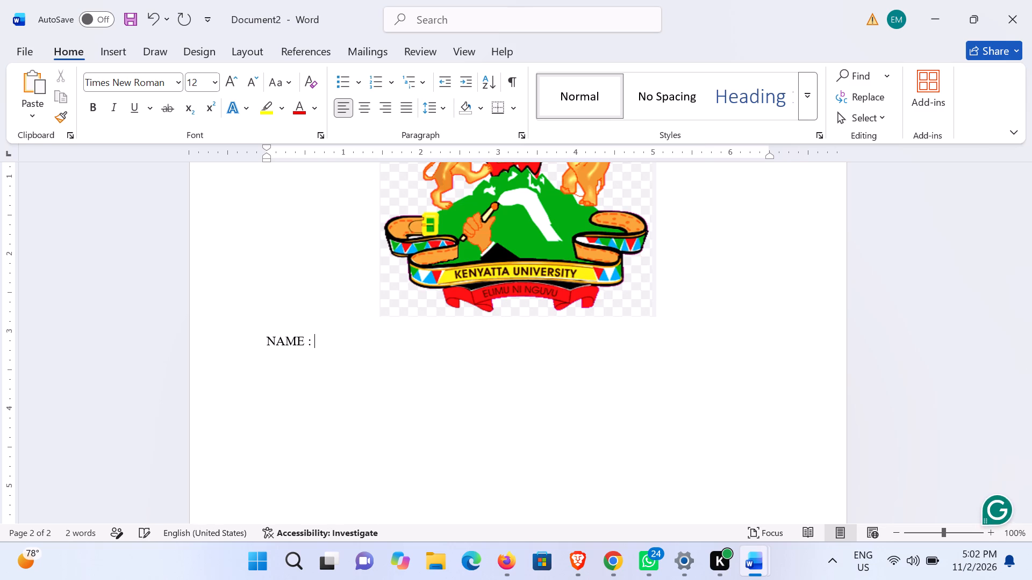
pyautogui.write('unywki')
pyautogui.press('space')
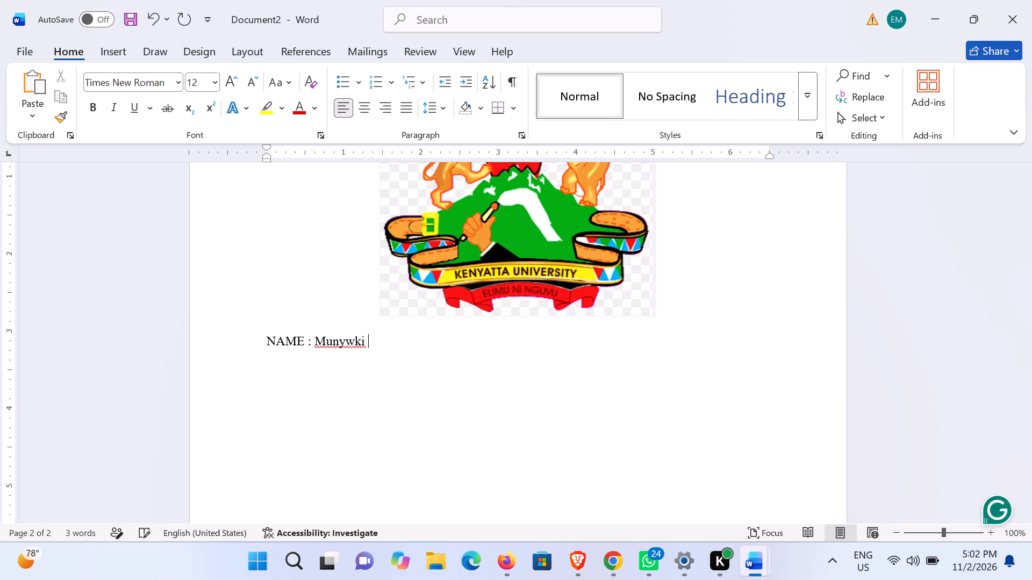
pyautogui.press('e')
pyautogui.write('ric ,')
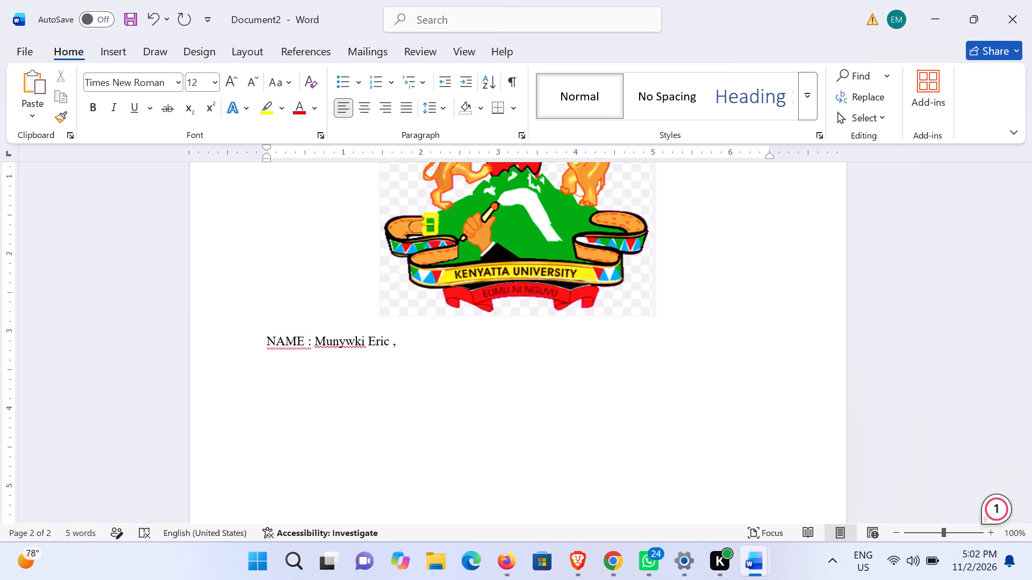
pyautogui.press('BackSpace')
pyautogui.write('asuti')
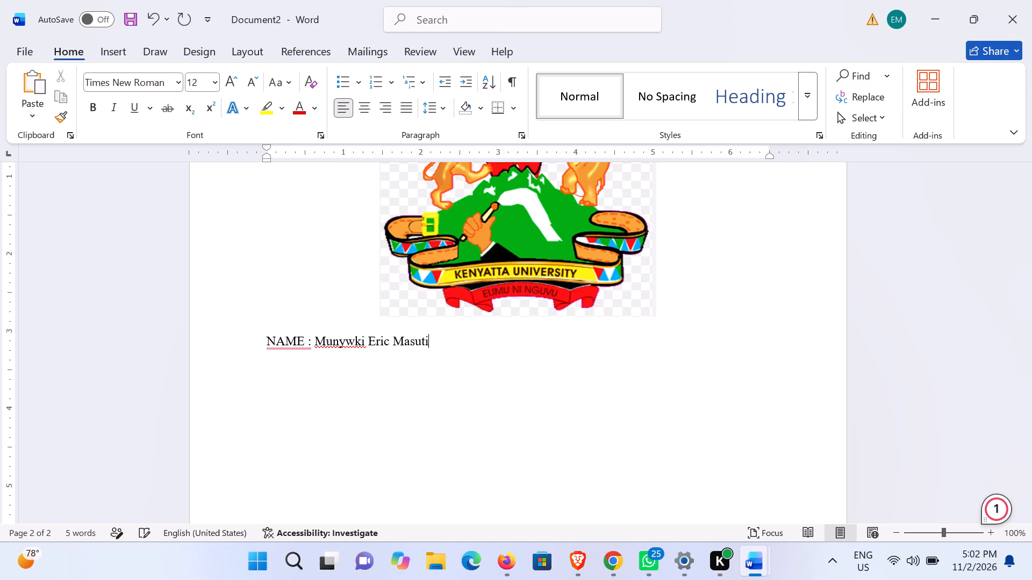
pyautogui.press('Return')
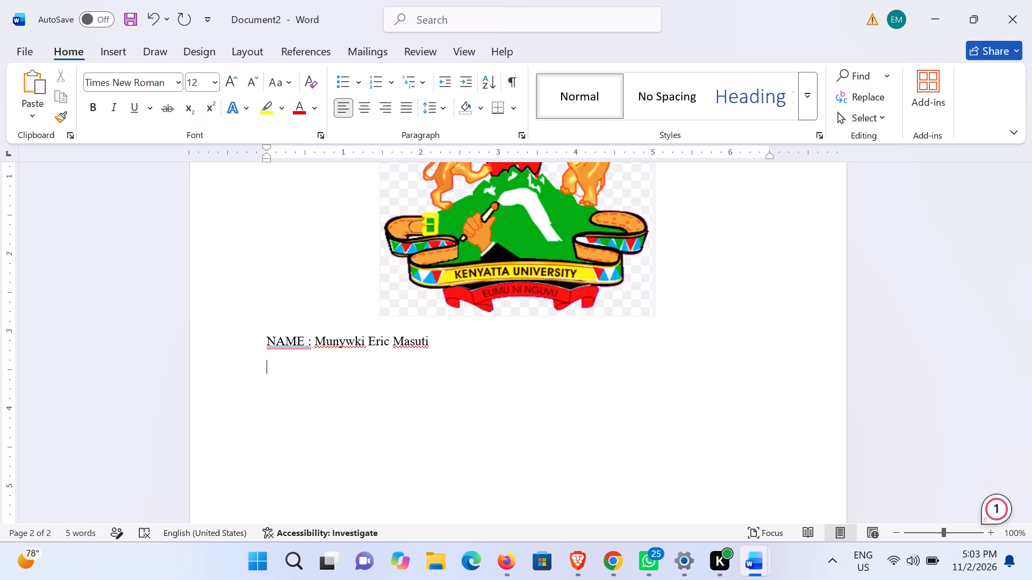
# Add an "ADM" line with the student's admission number below the name, spacing its colon to align with the line above.
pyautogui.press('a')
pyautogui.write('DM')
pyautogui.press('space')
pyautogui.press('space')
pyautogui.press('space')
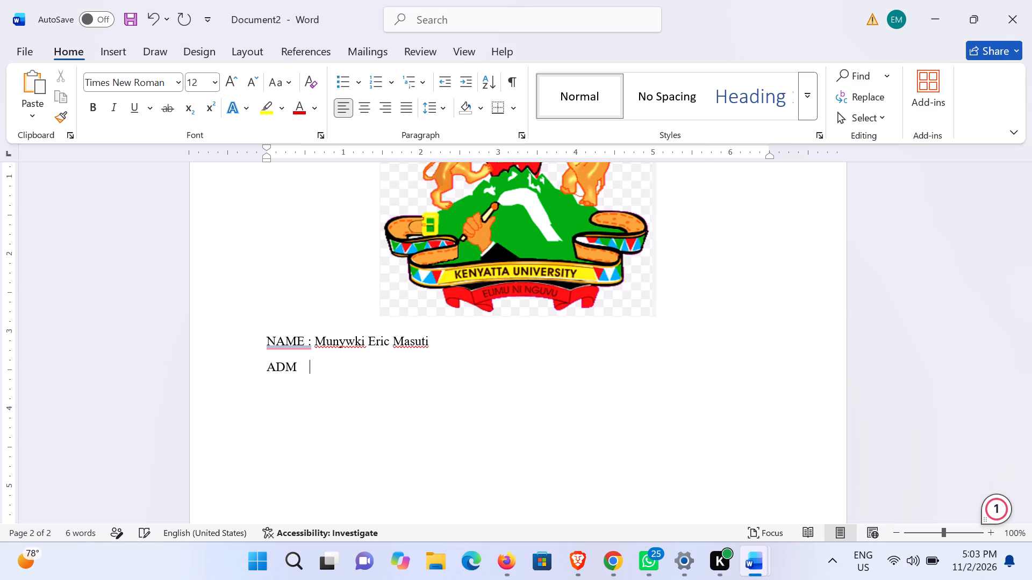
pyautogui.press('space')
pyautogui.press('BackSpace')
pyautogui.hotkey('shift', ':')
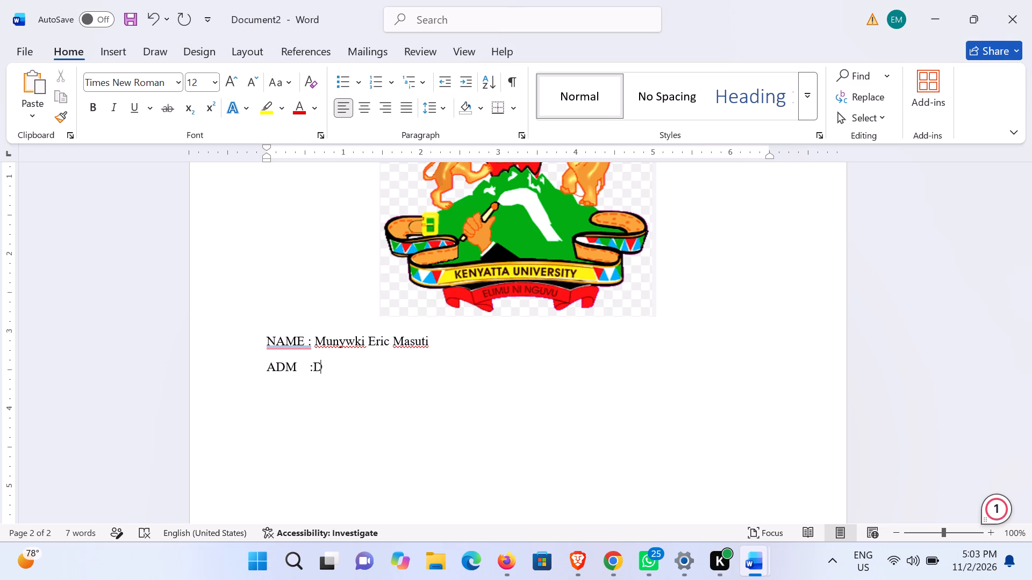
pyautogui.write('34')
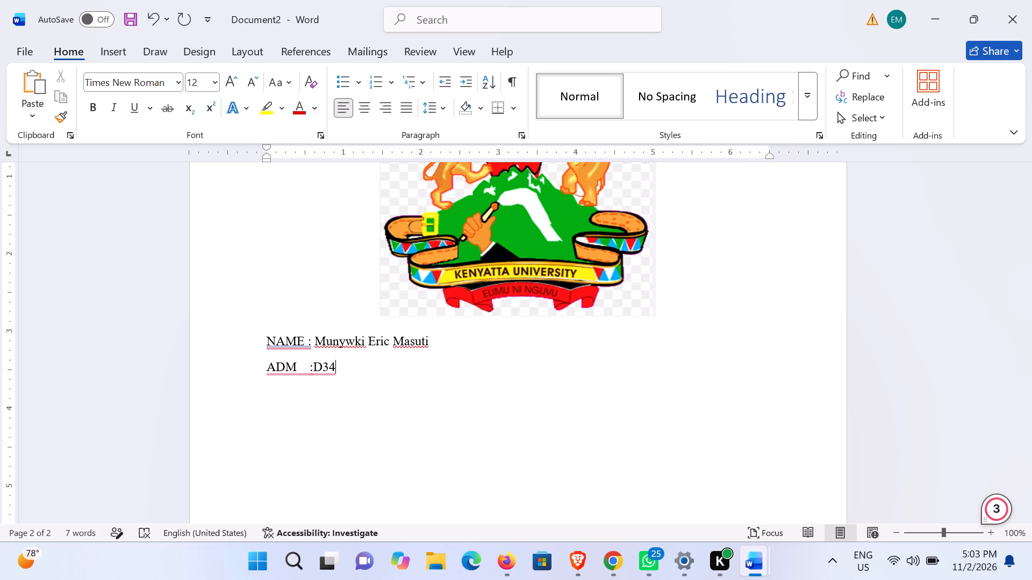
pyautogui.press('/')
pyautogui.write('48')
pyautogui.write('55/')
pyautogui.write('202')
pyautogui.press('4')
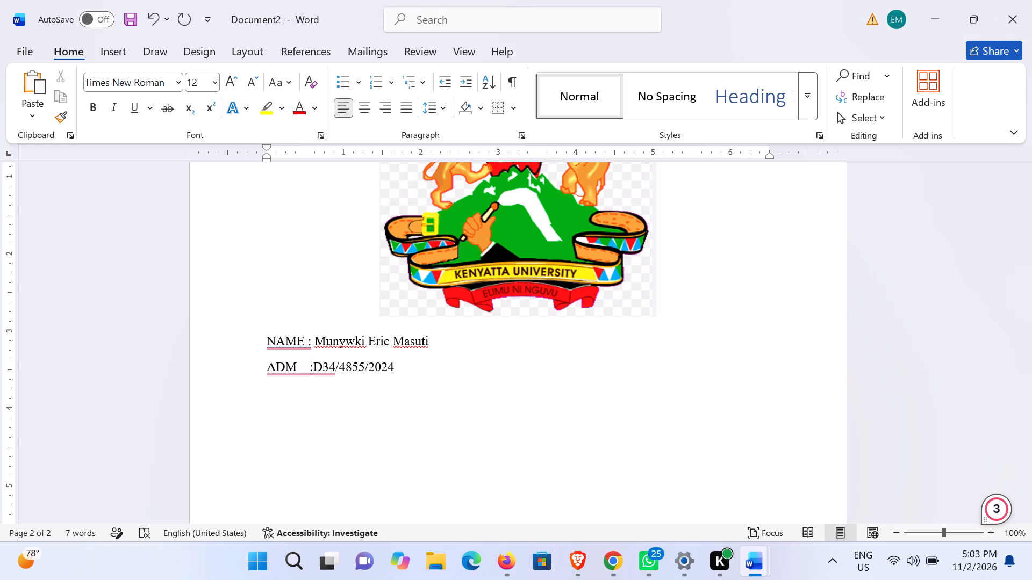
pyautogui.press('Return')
# Add a "UNIT" line reading "Human Resource Management 1" below the admission number, with its colon aligned to the lines above.
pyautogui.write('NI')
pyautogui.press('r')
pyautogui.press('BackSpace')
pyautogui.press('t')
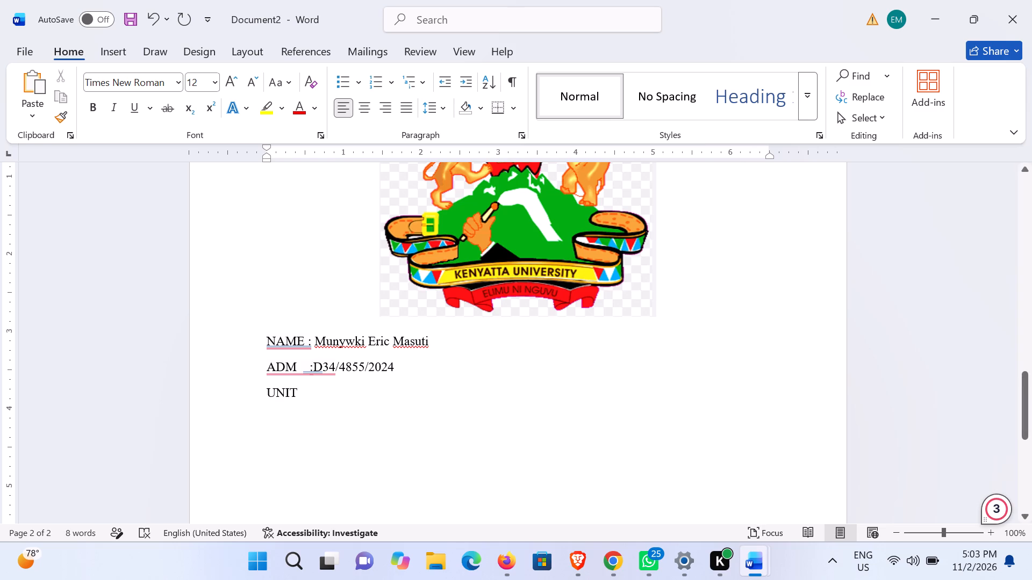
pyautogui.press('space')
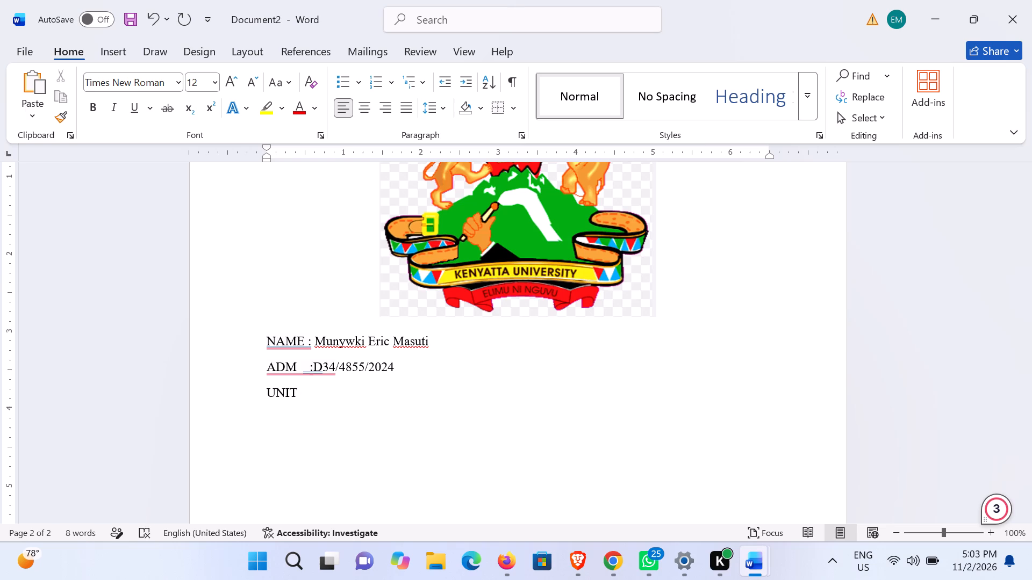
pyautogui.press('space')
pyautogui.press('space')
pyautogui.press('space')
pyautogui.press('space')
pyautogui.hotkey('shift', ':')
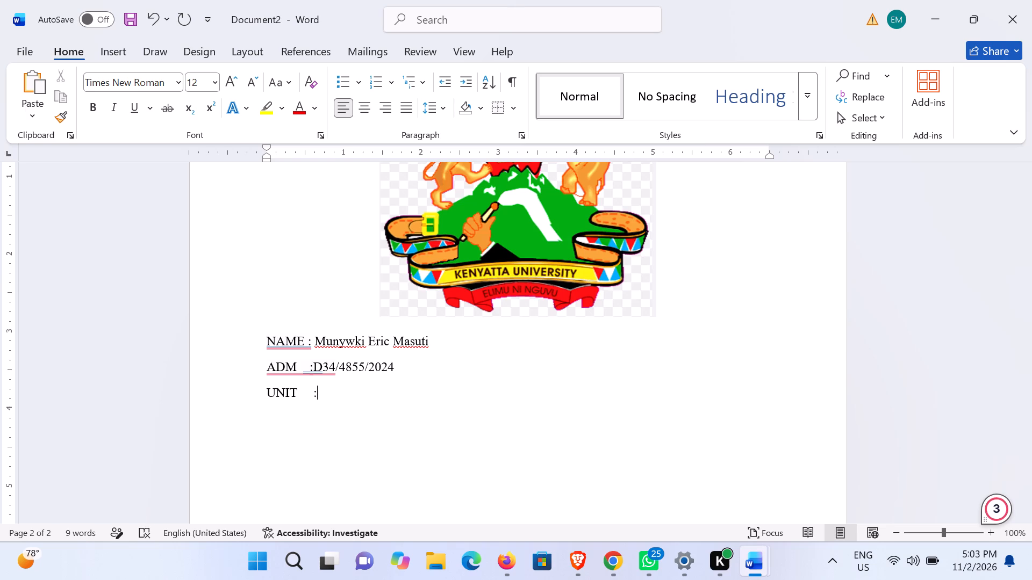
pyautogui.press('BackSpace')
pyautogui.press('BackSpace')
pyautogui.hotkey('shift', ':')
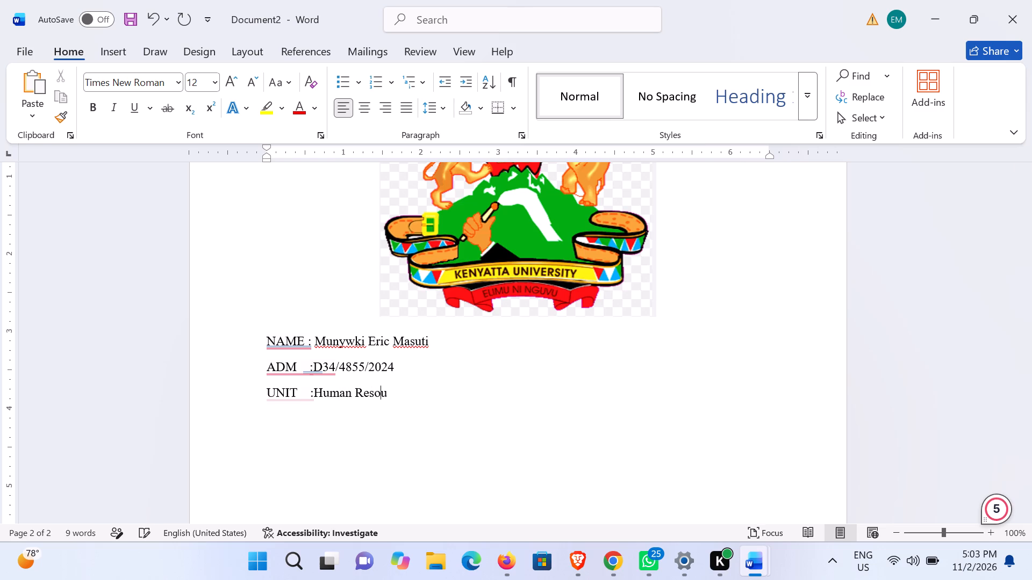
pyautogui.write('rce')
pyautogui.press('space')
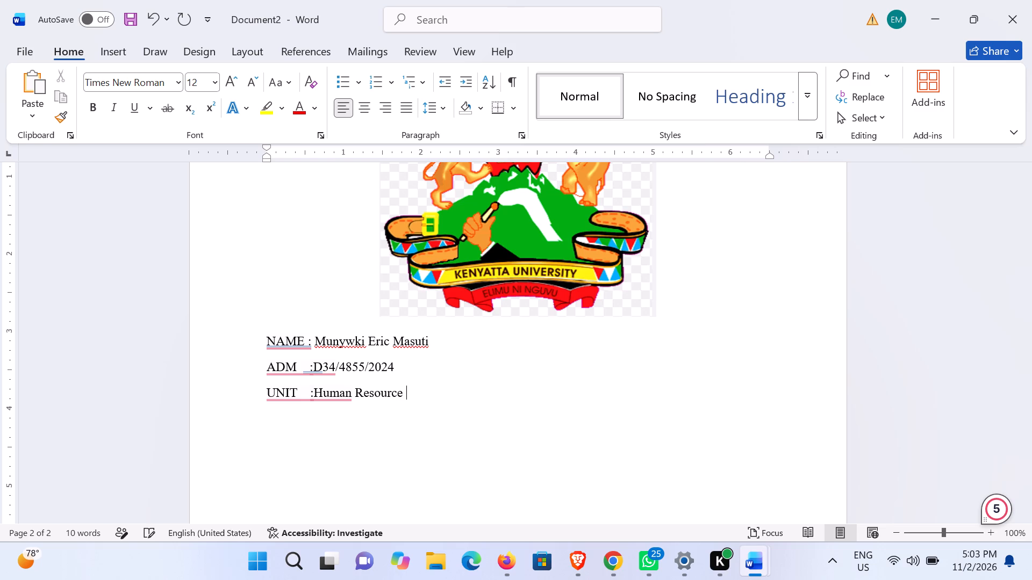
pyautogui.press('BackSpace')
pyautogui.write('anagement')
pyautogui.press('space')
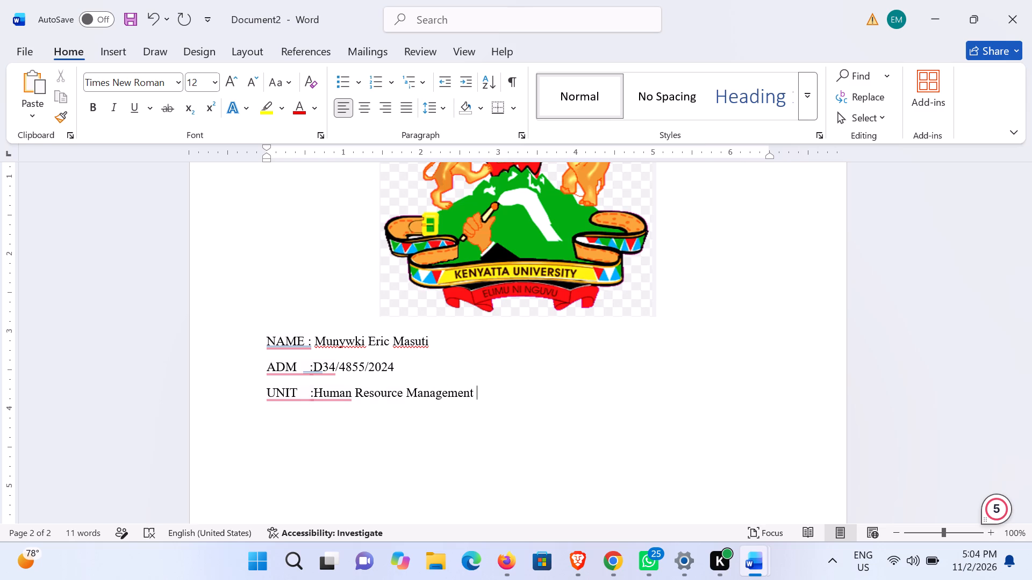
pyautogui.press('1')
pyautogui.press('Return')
# Correct the first word of the student's name by inserting the missing "o" before "ki".
pyautogui.click(354, 344)
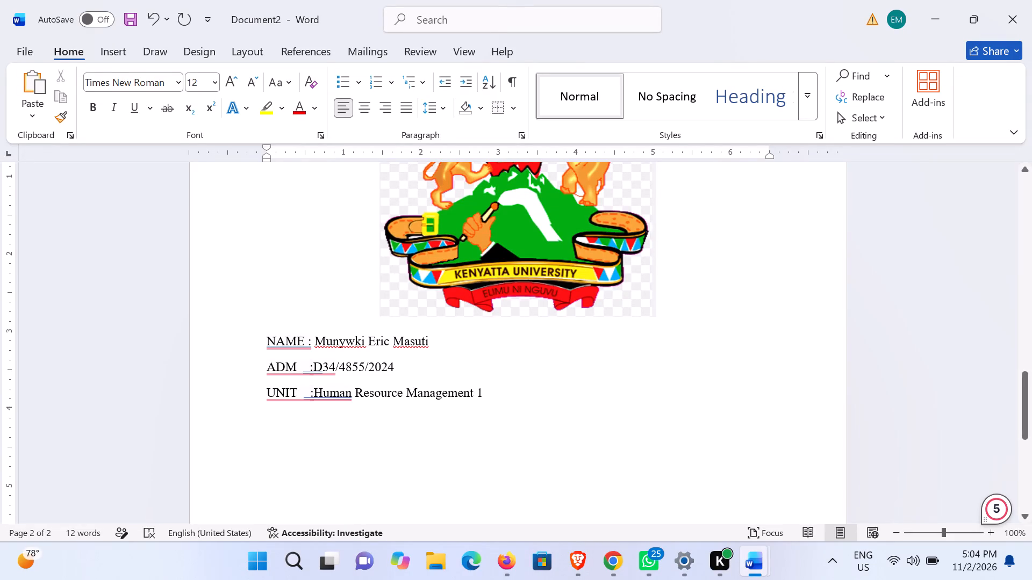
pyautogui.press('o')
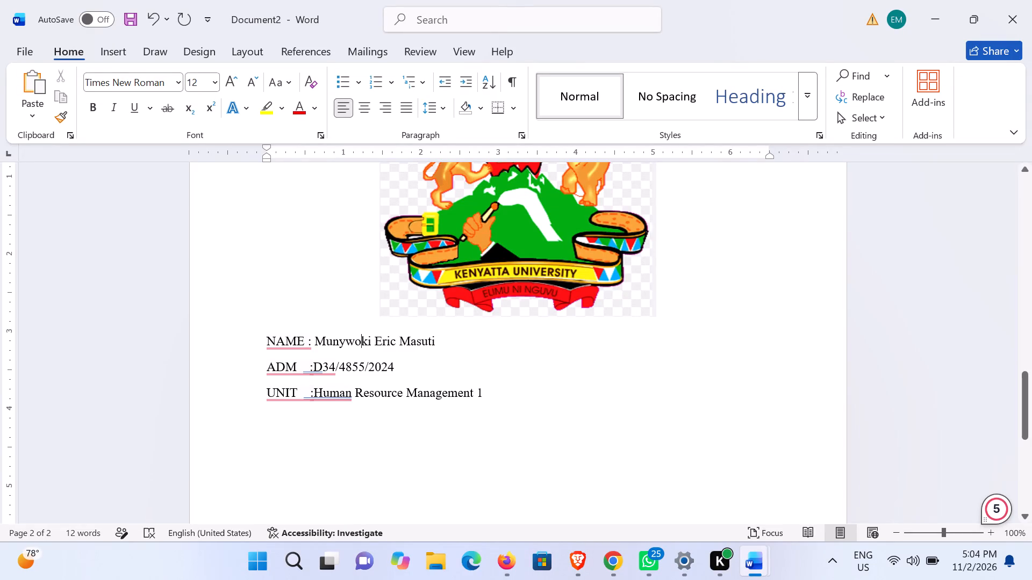
# Add another blank line directly after the "UNIT" line.
pyautogui.click(499, 395)
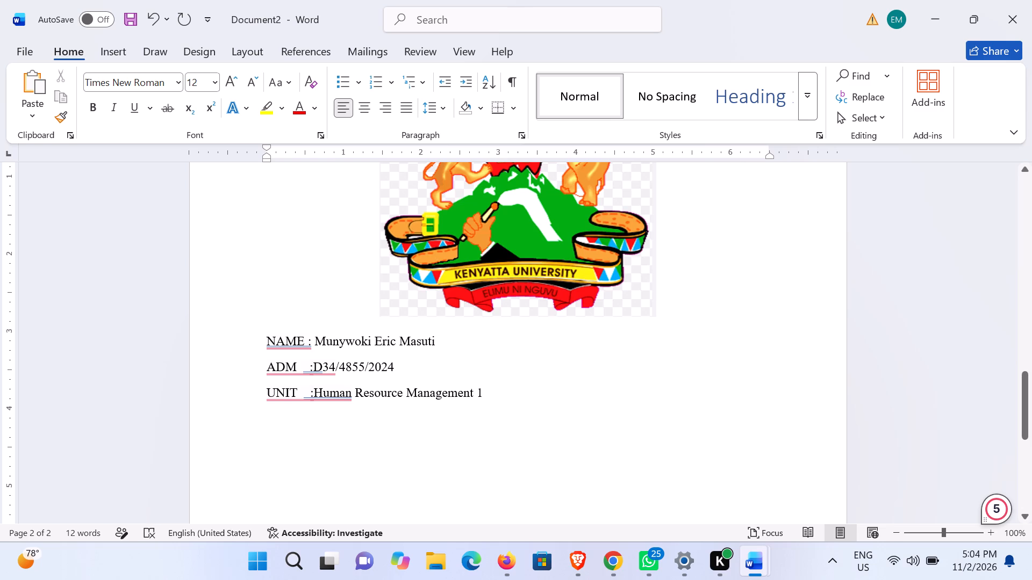
pyautogui.click(496, 393)
pyautogui.press('Return')
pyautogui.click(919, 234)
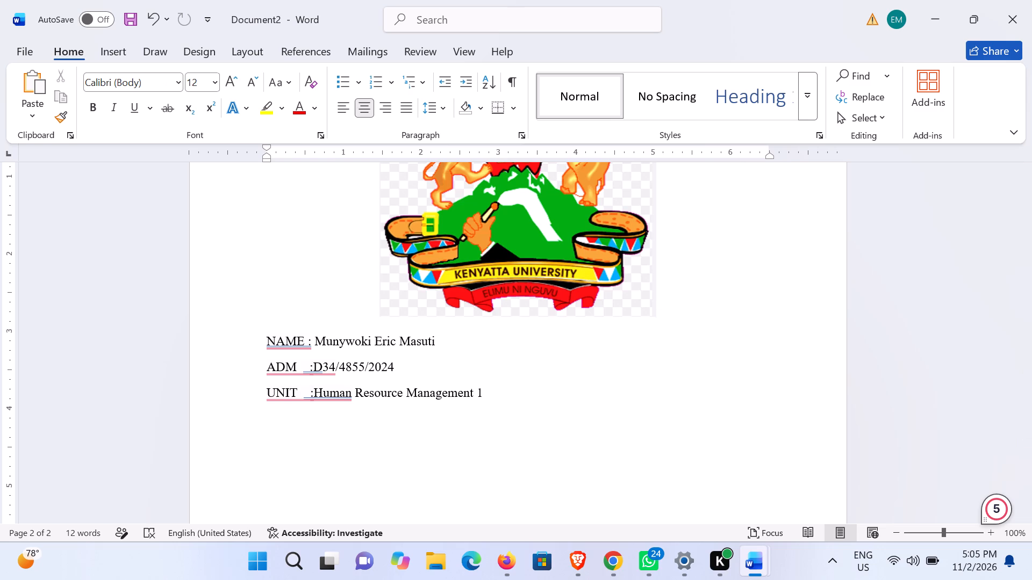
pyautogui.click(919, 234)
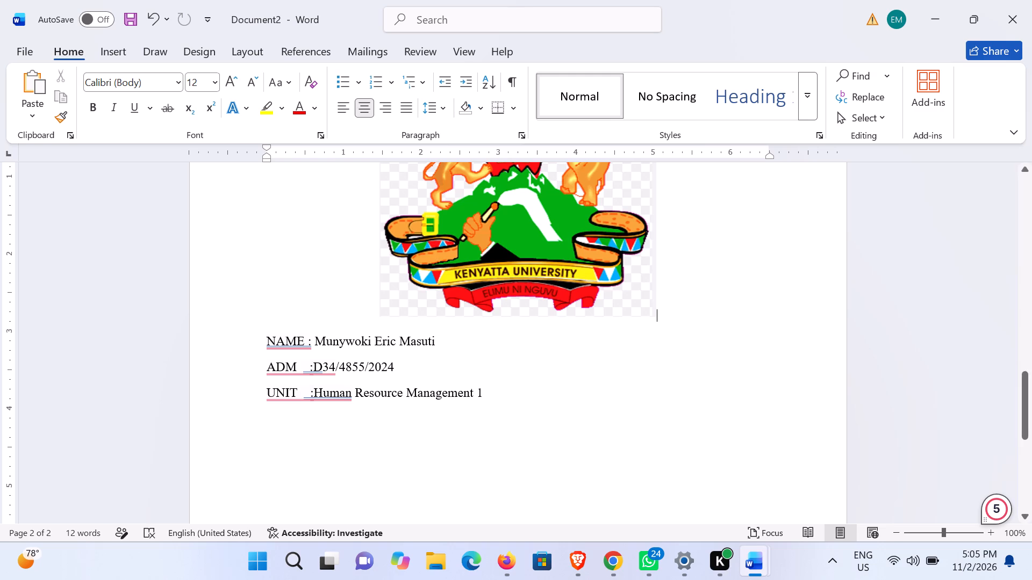
# Add two more blank lines directly below the "UNIT" line.
pyautogui.click(514, 394)
pyautogui.scroll(-1, 514, 394)
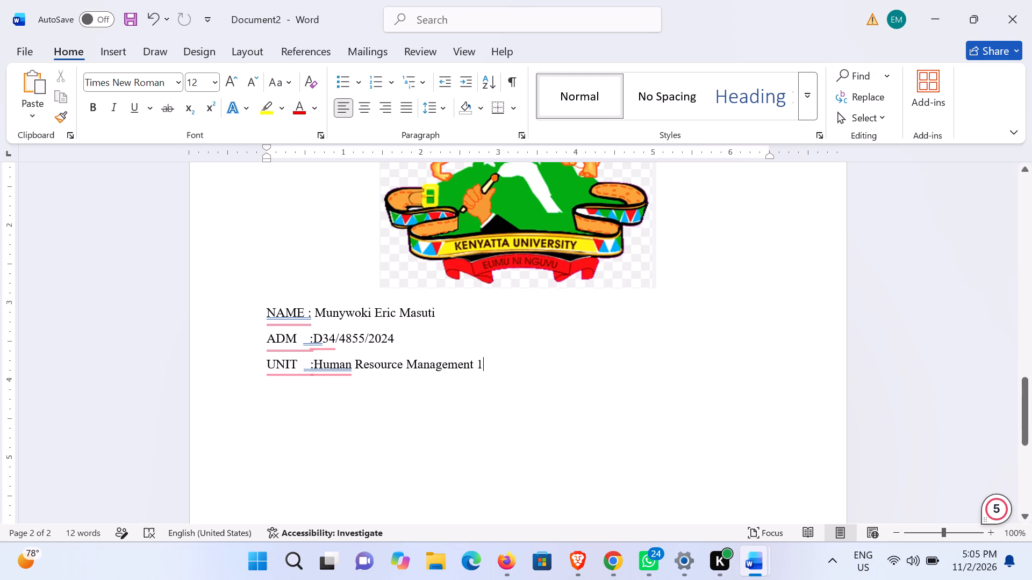
pyautogui.scroll(-1, 514, 394)
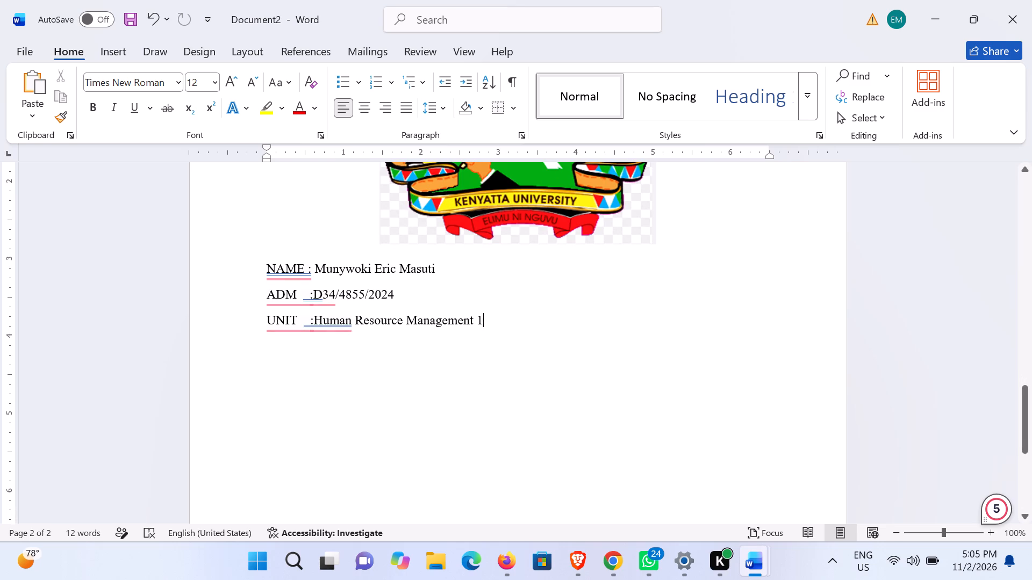
pyautogui.press('Return')
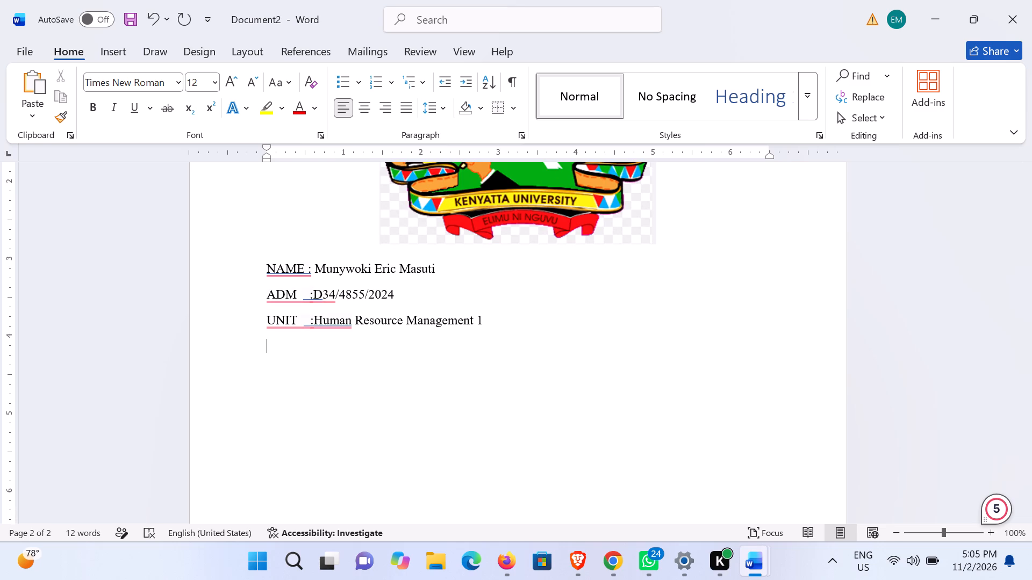
pyautogui.press('Return')
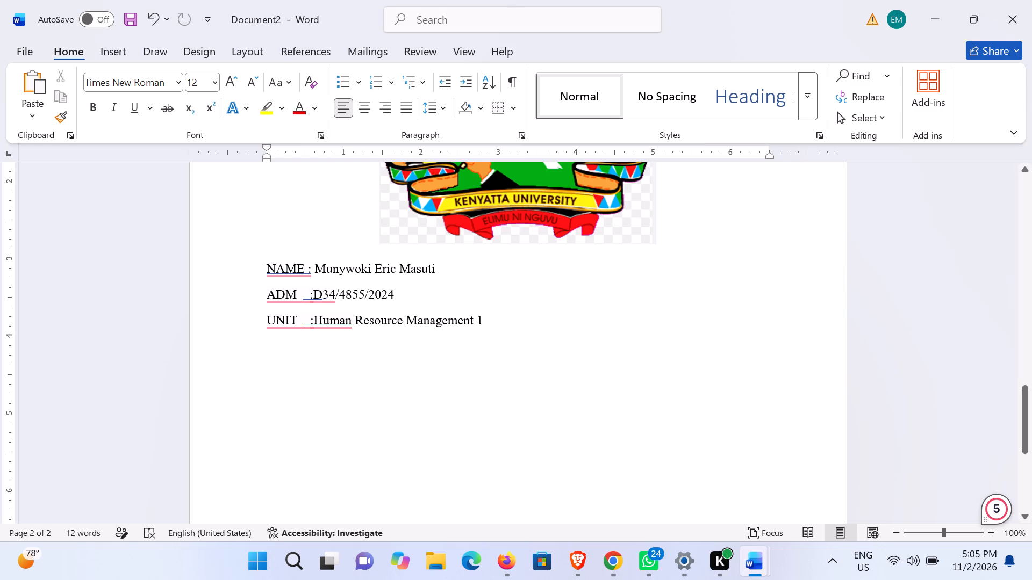
# Insert a blank line between the university crest and the "NAME" line.
pyautogui.click(260, 260)
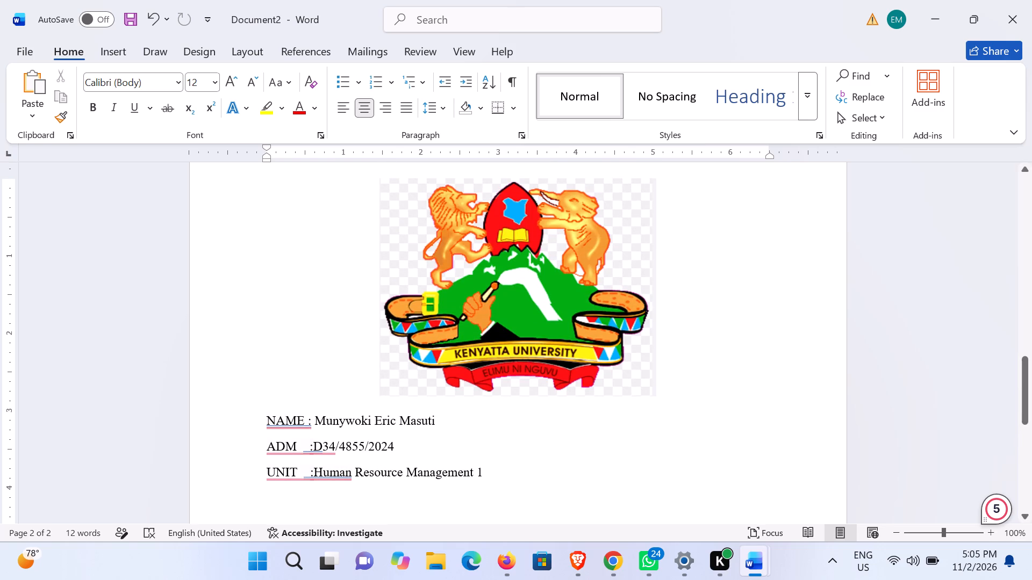
pyautogui.click(263, 421)
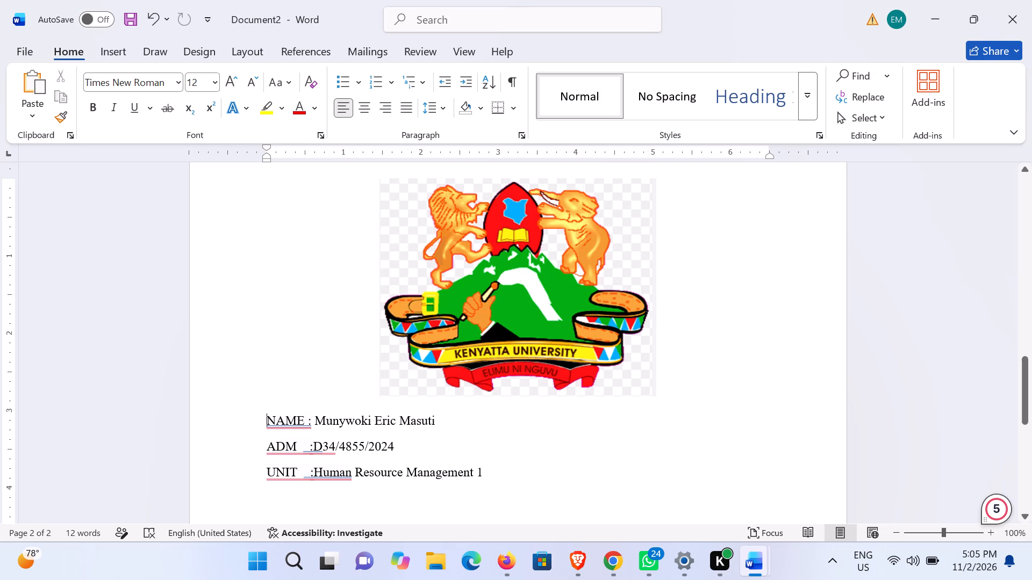
pyautogui.press('Return')
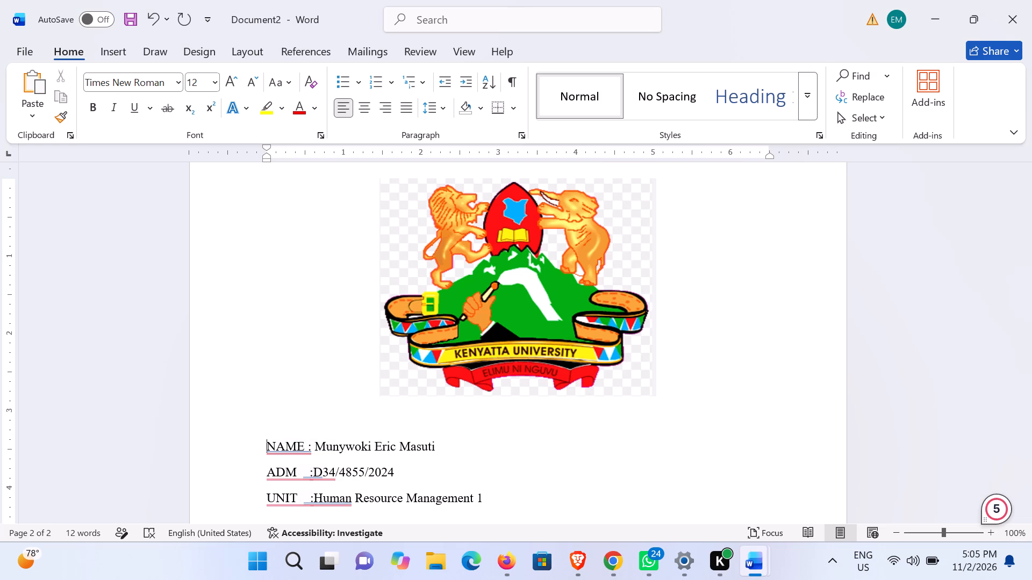
pyautogui.click(257, 421)
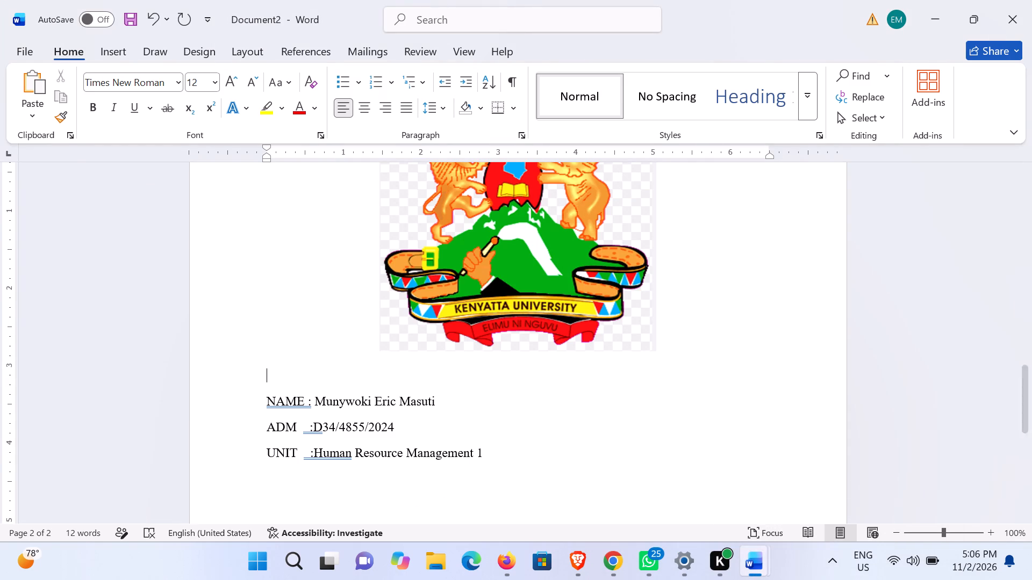
pyautogui.hotkey('ctrl', 'v')
pyautogui.moveTo(431, 457); pyautogui.dragTo(529, 418)
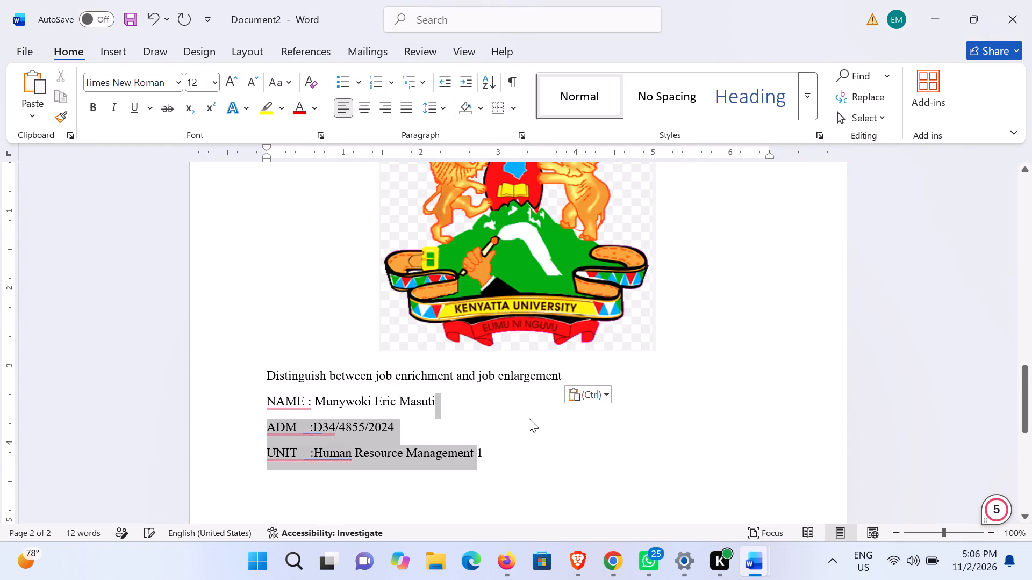
pyautogui.click(529, 418)
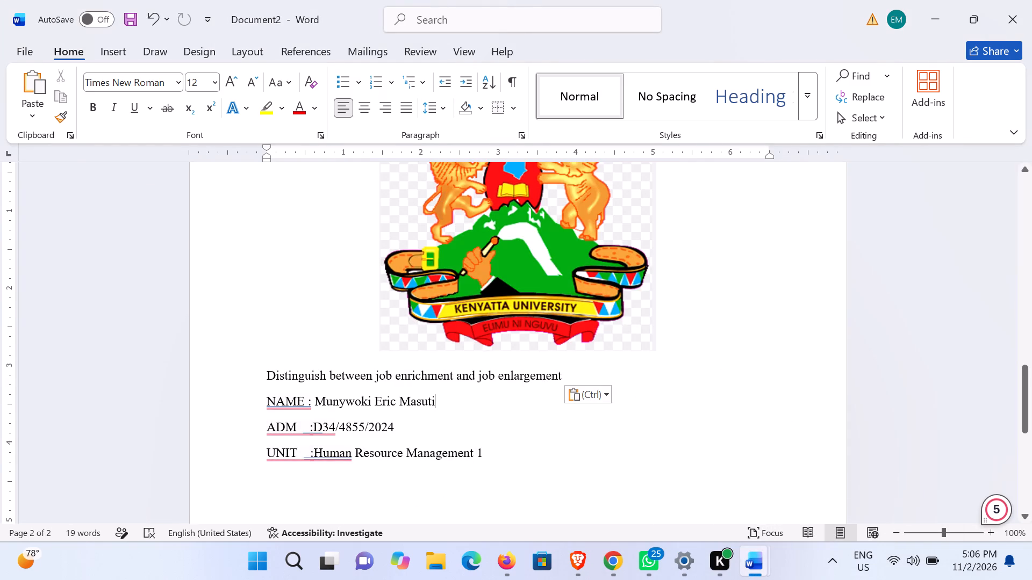
# Format the assignment title under the crest as bold, size 11, with each word capitalized and centered.
pyautogui.moveTo(569, 378); pyautogui.dragTo(561, 377)
pyautogui.moveTo(561, 377); pyautogui.dragTo(246, 381)
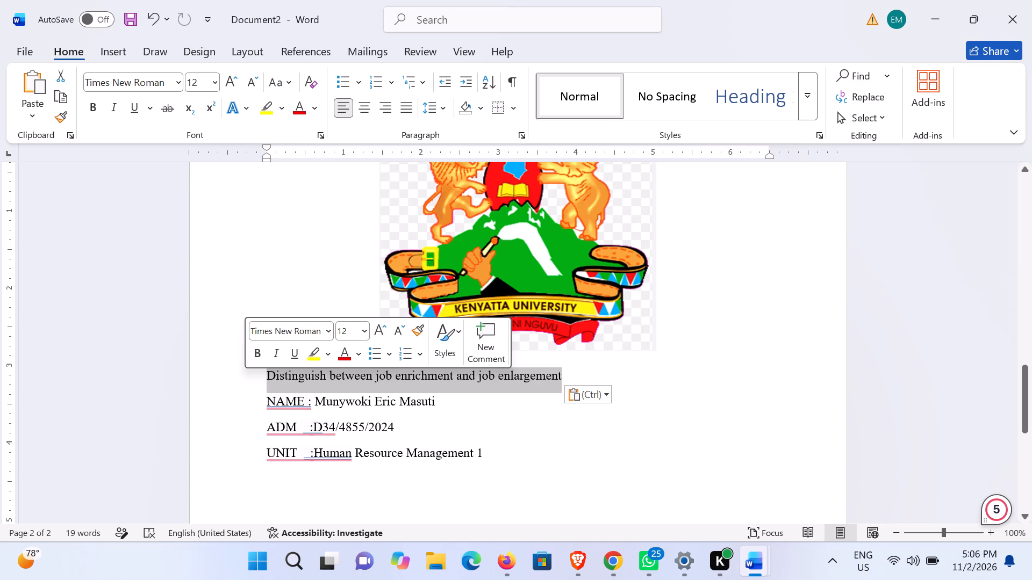
pyautogui.click(90, 105)
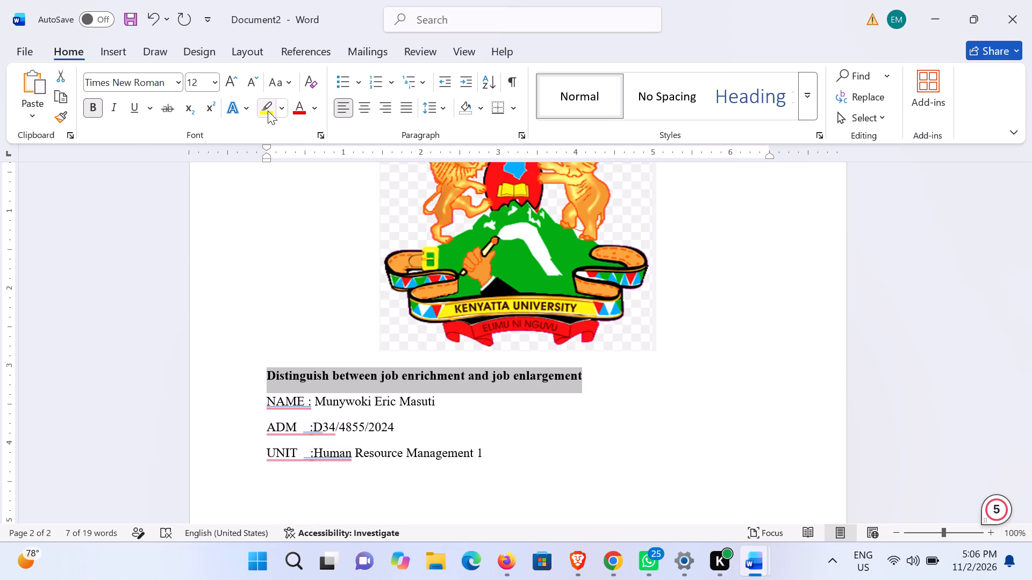
pyautogui.click(256, 76)
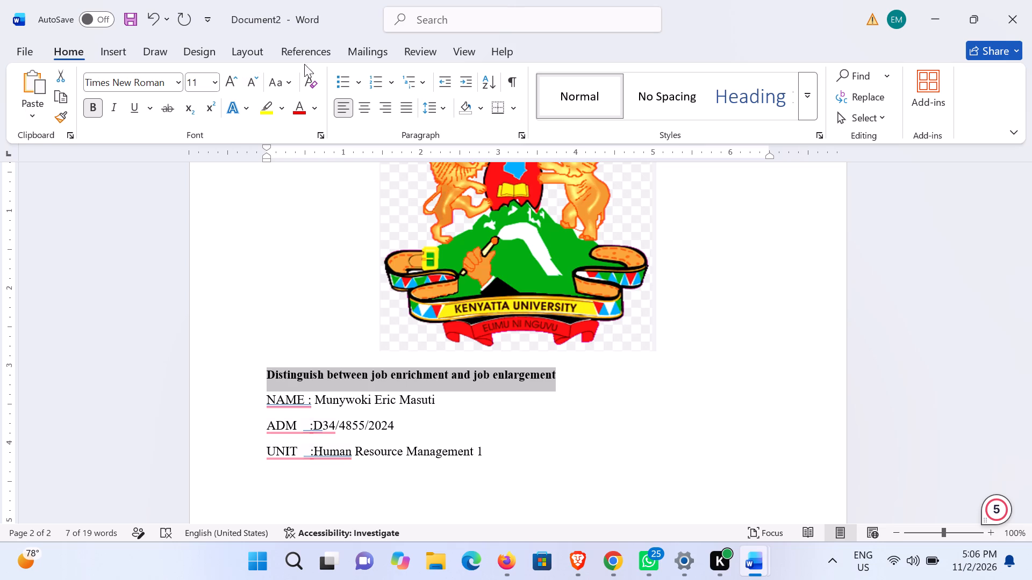
pyautogui.click(293, 78)
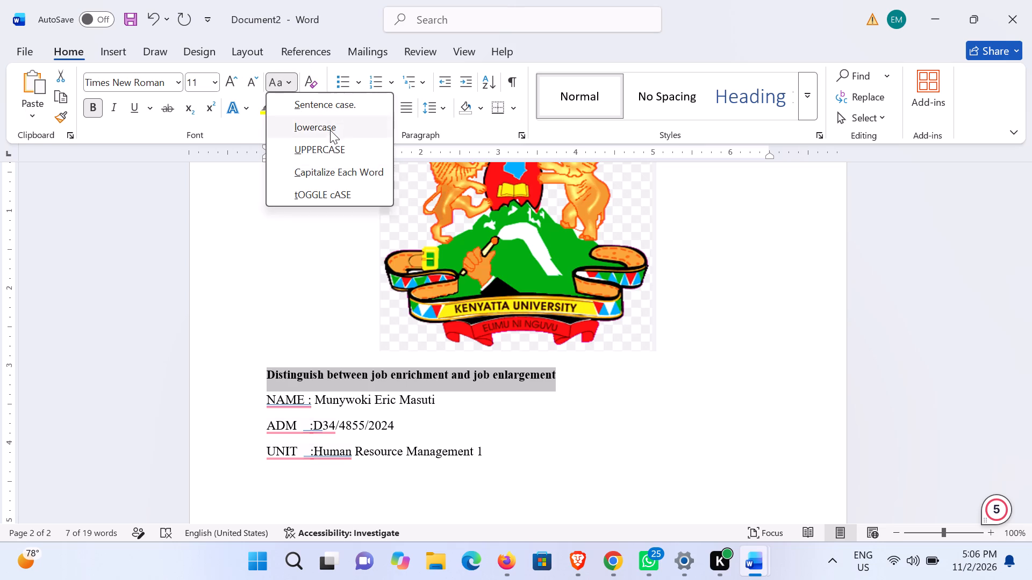
pyautogui.click(333, 163)
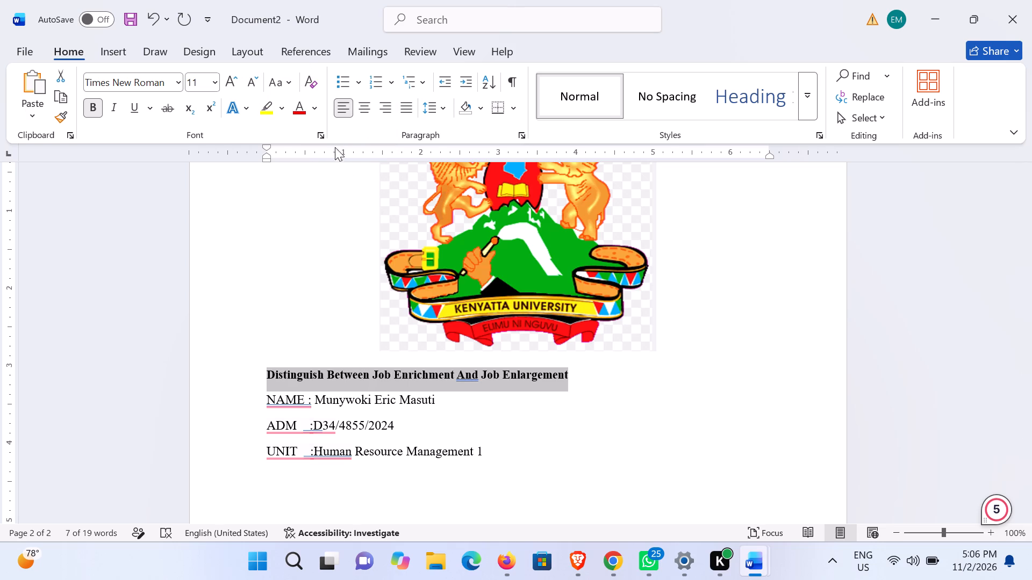
pyautogui.click(367, 107)
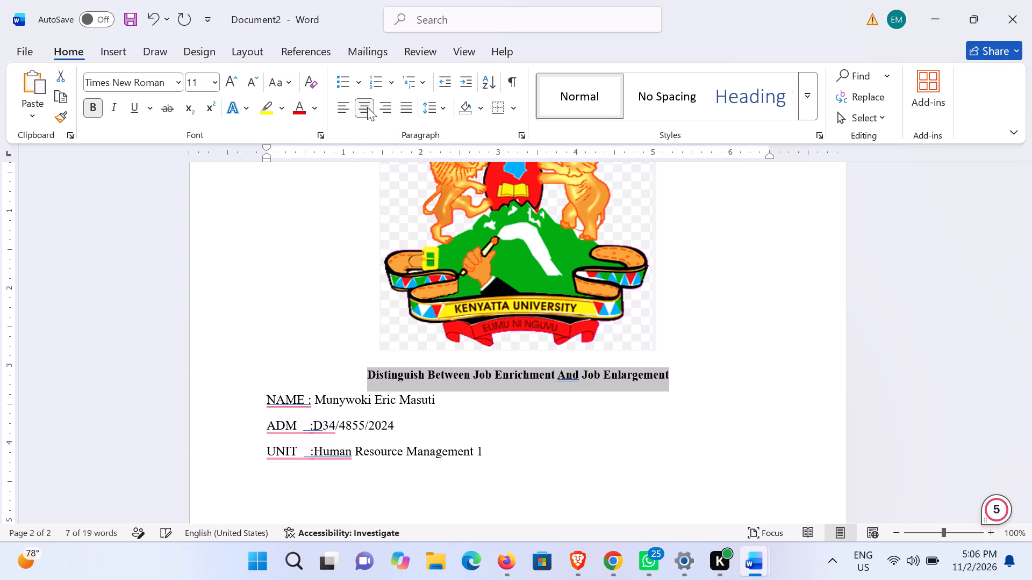
# Remove the empty first page so the crest and student details start on page 1.
pyautogui.click(491, 450)
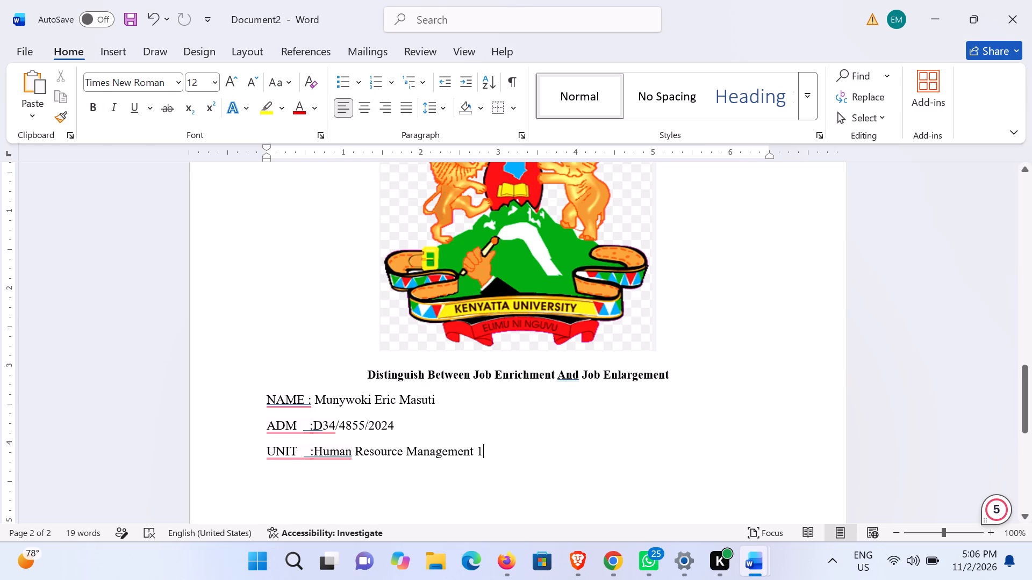
pyautogui.scroll(-5, 386, 446)
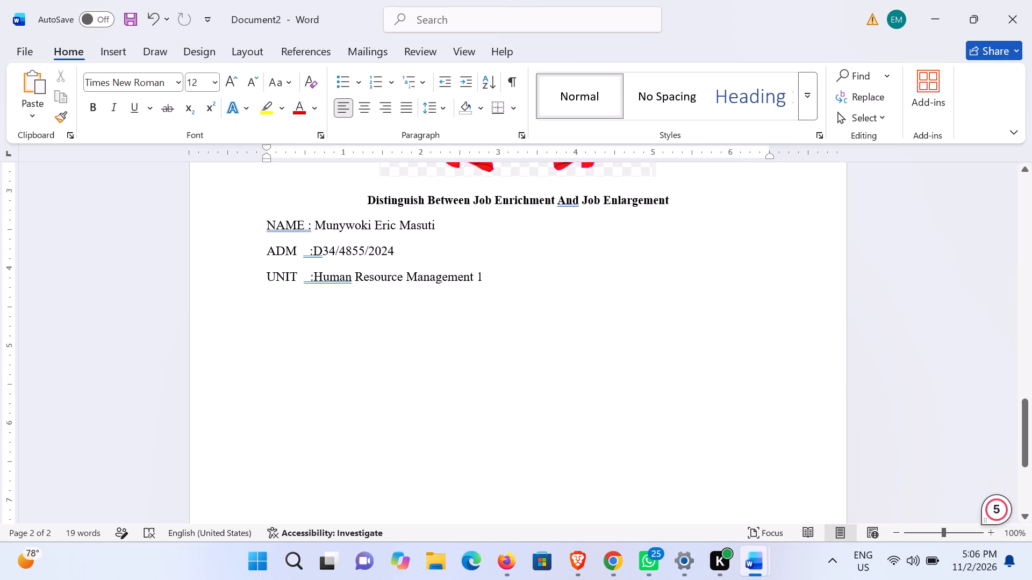
pyautogui.scroll(-2, 386, 446)
pyautogui.scroll(5, 386, 446)
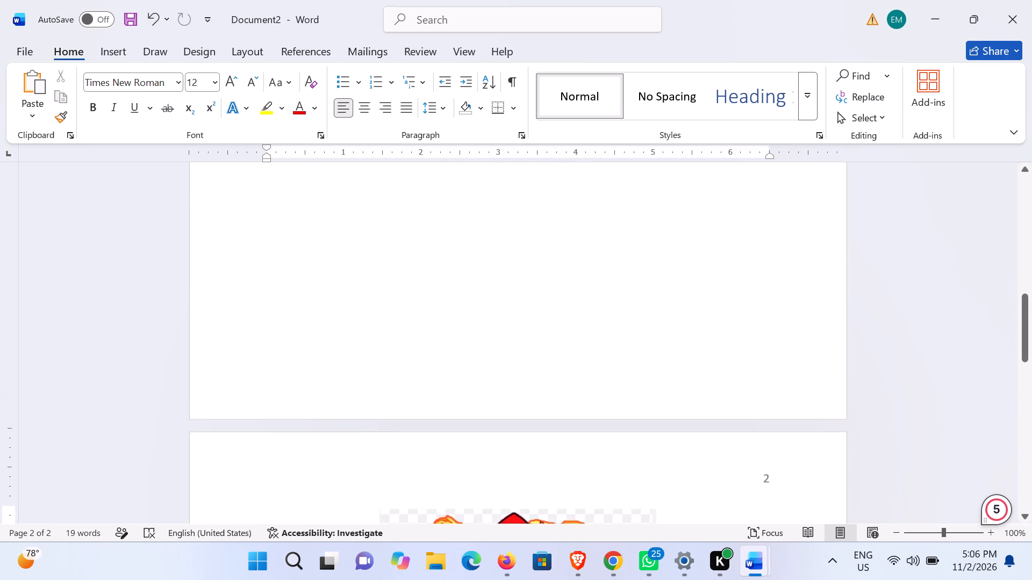
pyautogui.scroll(6, 386, 446)
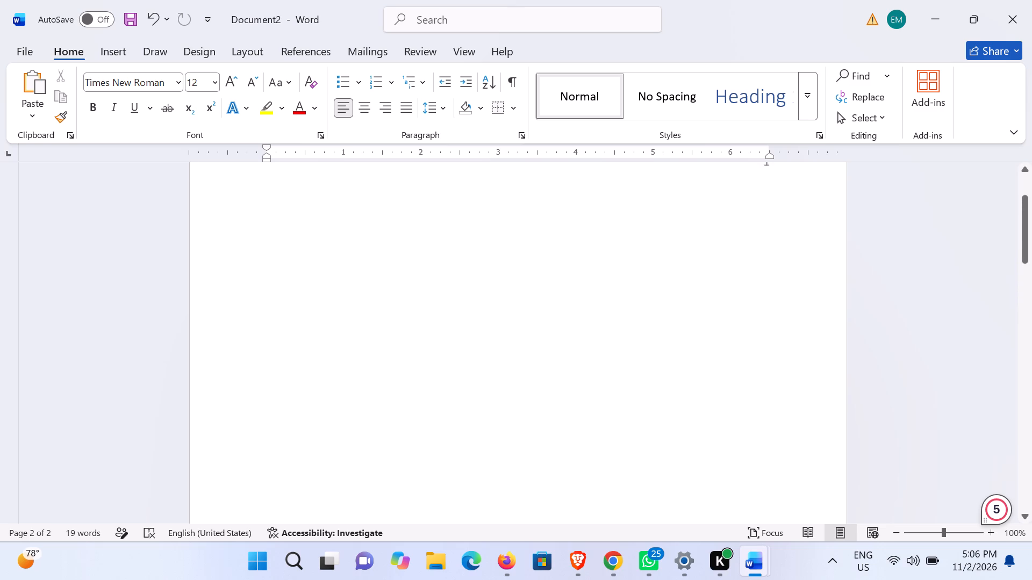
pyautogui.scroll(1, 386, 446)
pyautogui.click(236, 289)
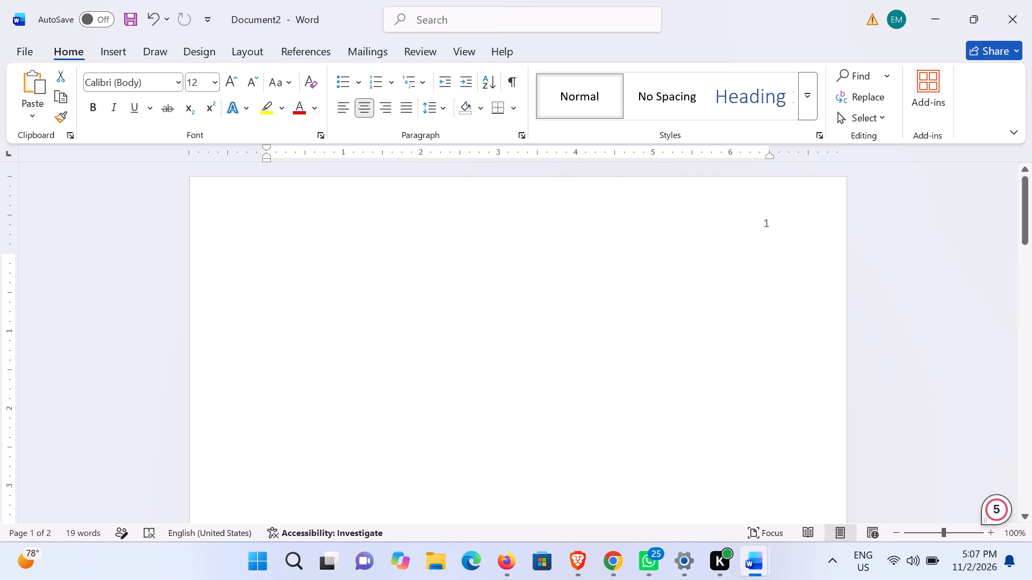
pyautogui.press('BackSpace')
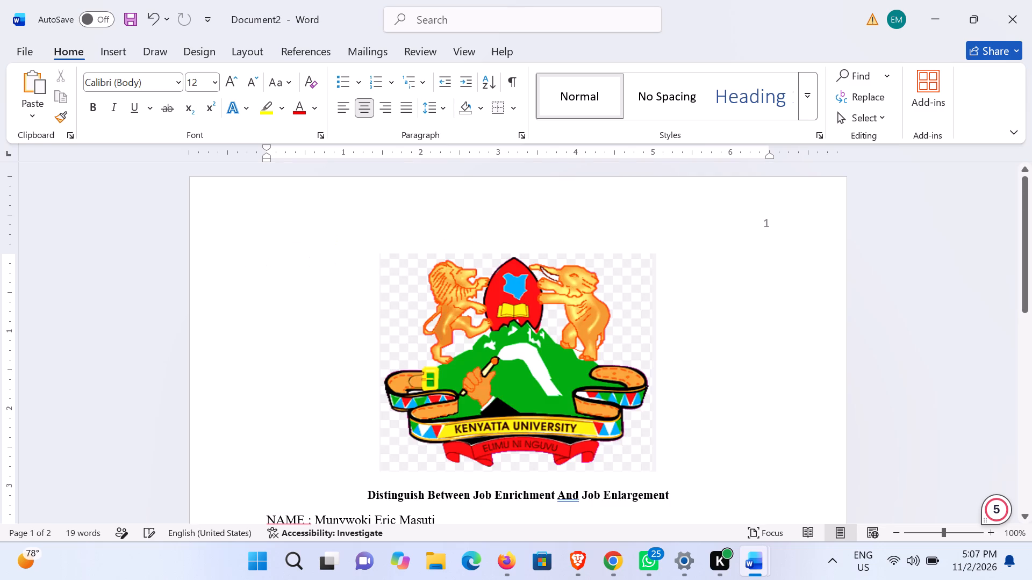
# Insert a page break after the "UNIT" line to start a new page for the assignment content.
pyautogui.scroll(-4, 239, 287)
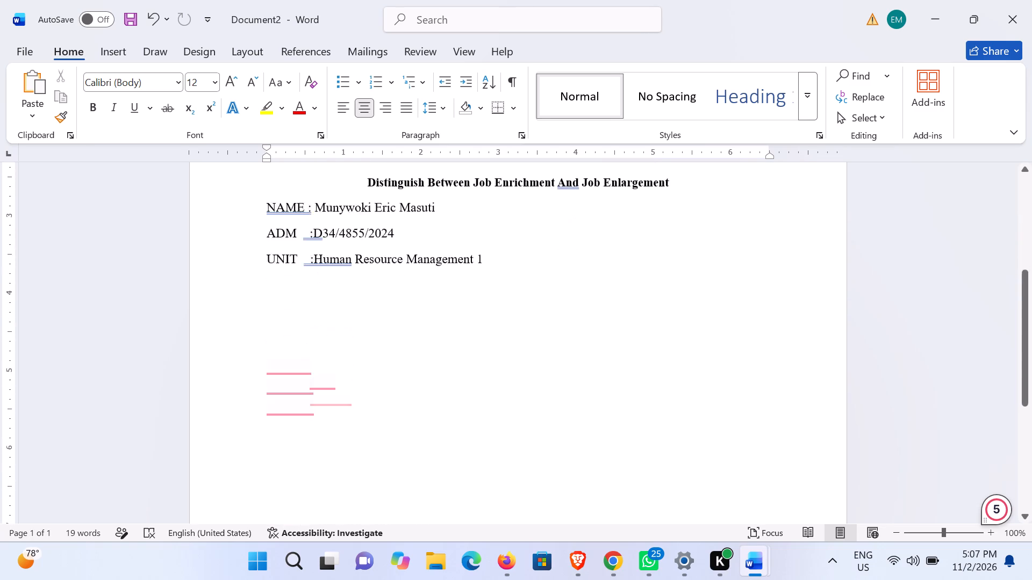
pyautogui.scroll(-3, 239, 287)
pyautogui.scroll(1, 379, 324)
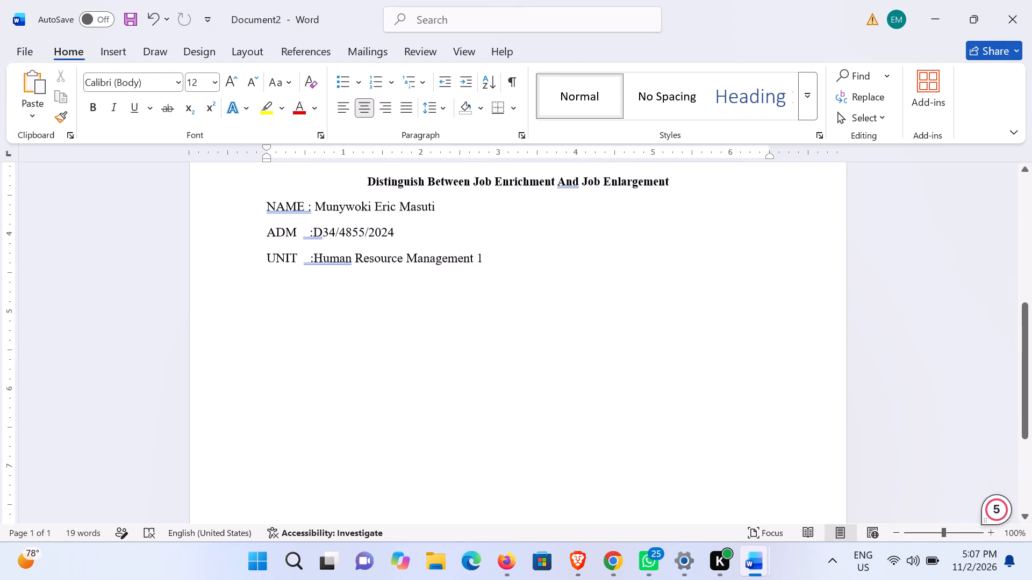
pyautogui.scroll(1, 379, 324)
pyautogui.click(489, 272)
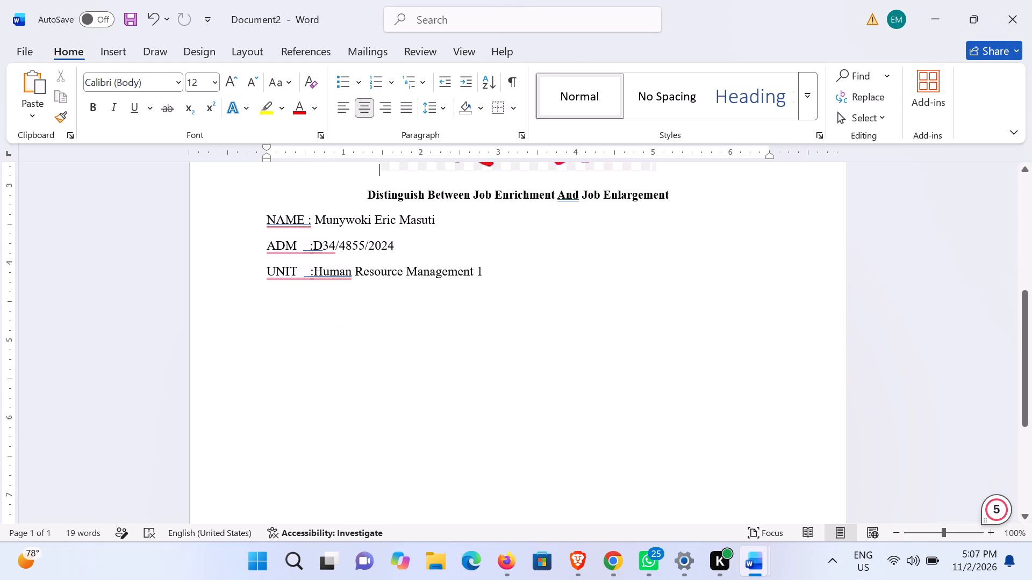
pyautogui.hotkey('ctrl', 'Return')
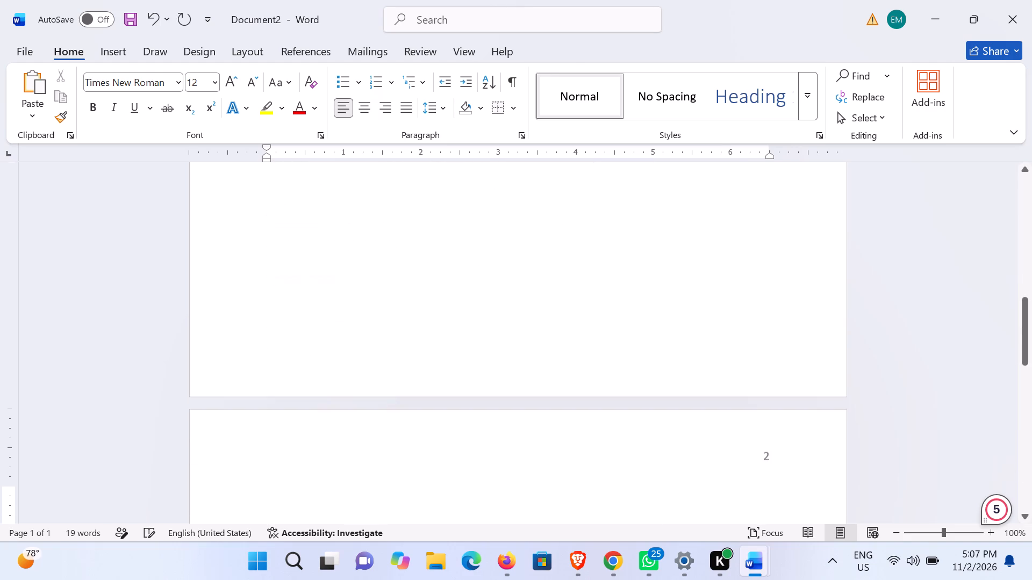
# Insert three blank lines above the "NAME" line and one blank line above the assignment title on the cover page.
pyautogui.scroll(-3, 489, 272)
pyautogui.scroll(2, 489, 272)
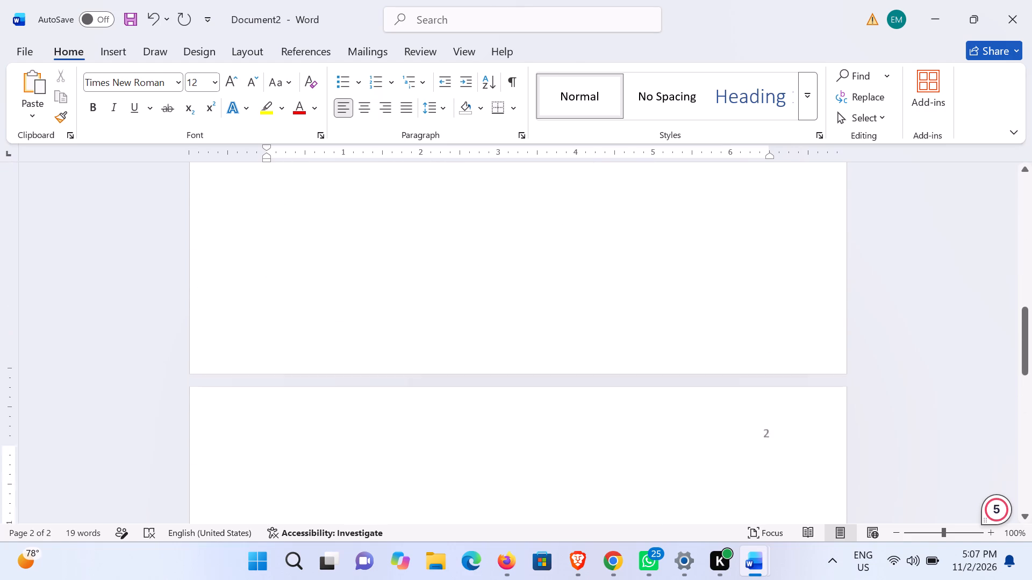
pyautogui.scroll(2, 489, 272)
pyautogui.scroll(-1, 489, 272)
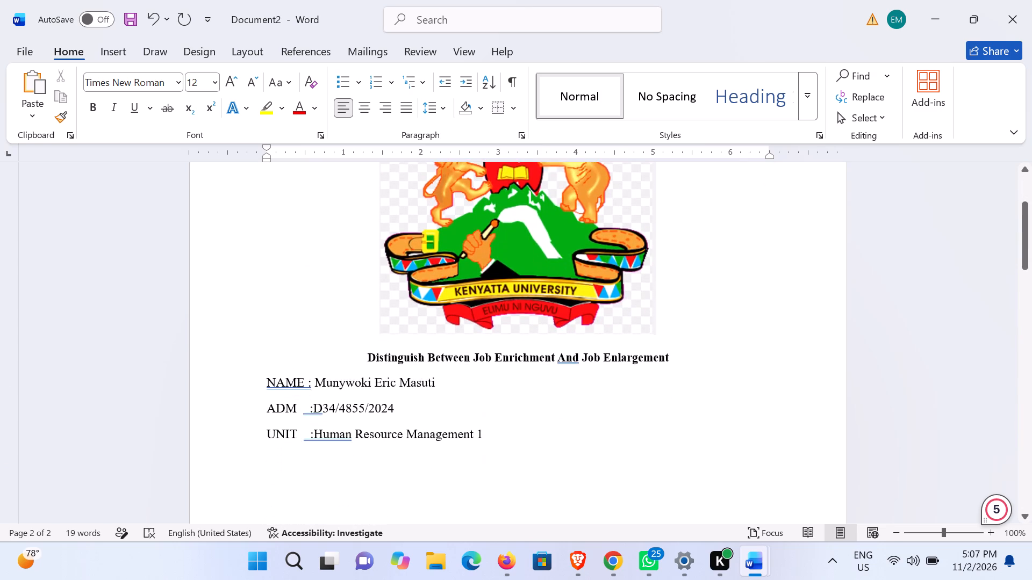
pyautogui.scroll(-1, 489, 272)
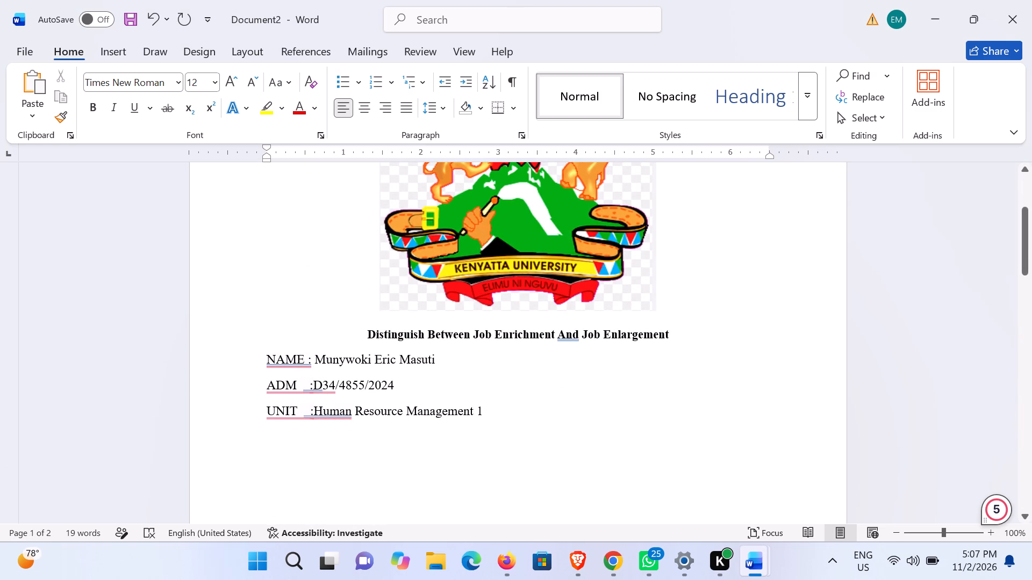
pyautogui.click(260, 355)
pyautogui.press('Return')
pyautogui.press('Return')
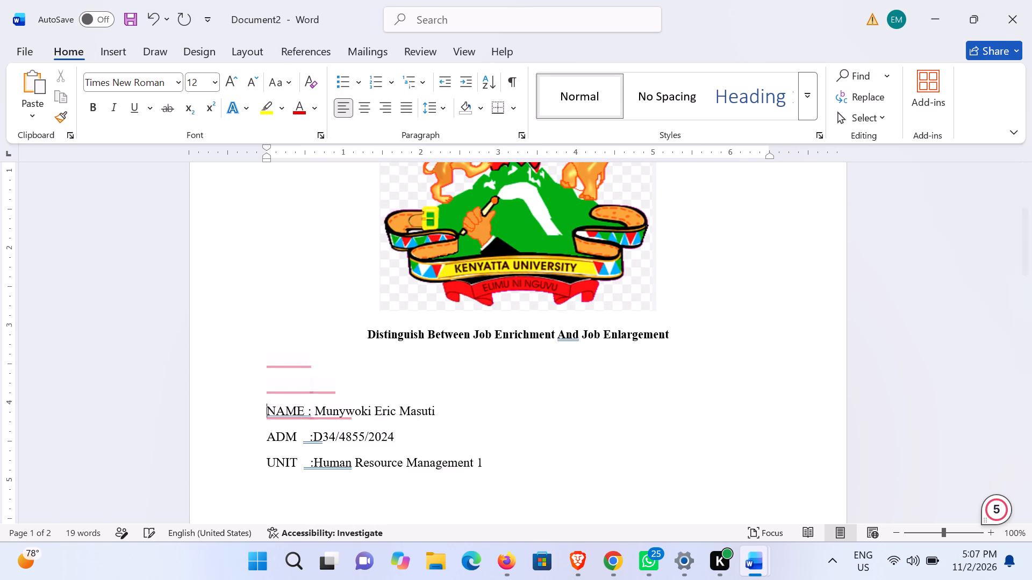
pyautogui.press('Return')
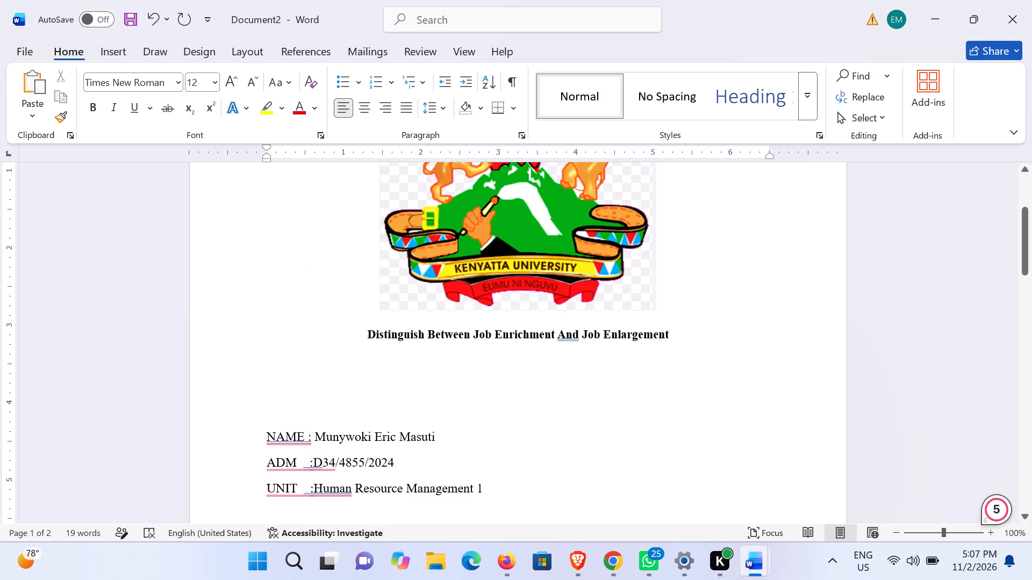
pyautogui.click(354, 339)
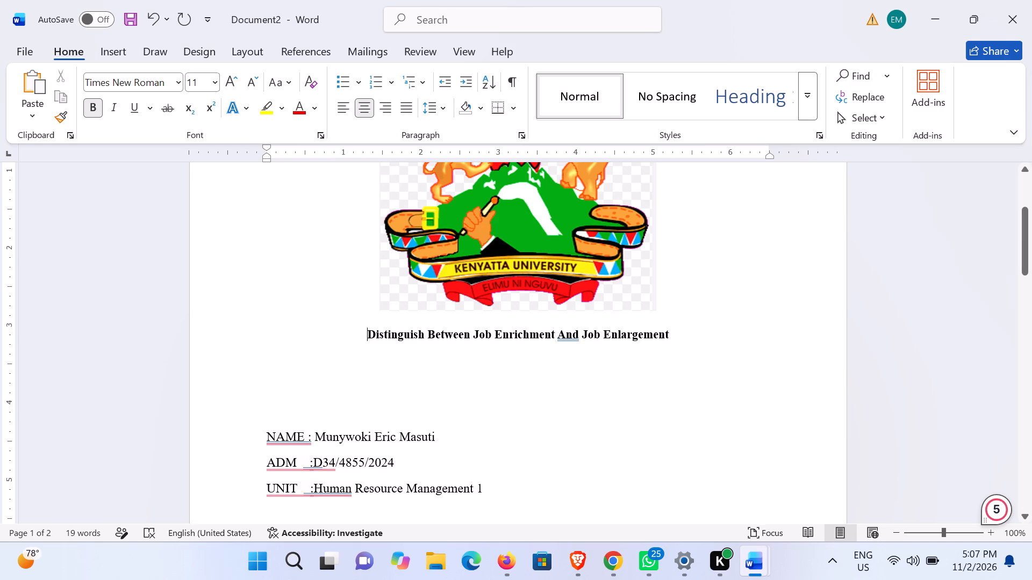
pyautogui.press('Return')
# Add a blank line after the "UNIT" line on the cover page.
pyautogui.scroll(-4, 354, 339)
pyautogui.click(499, 212)
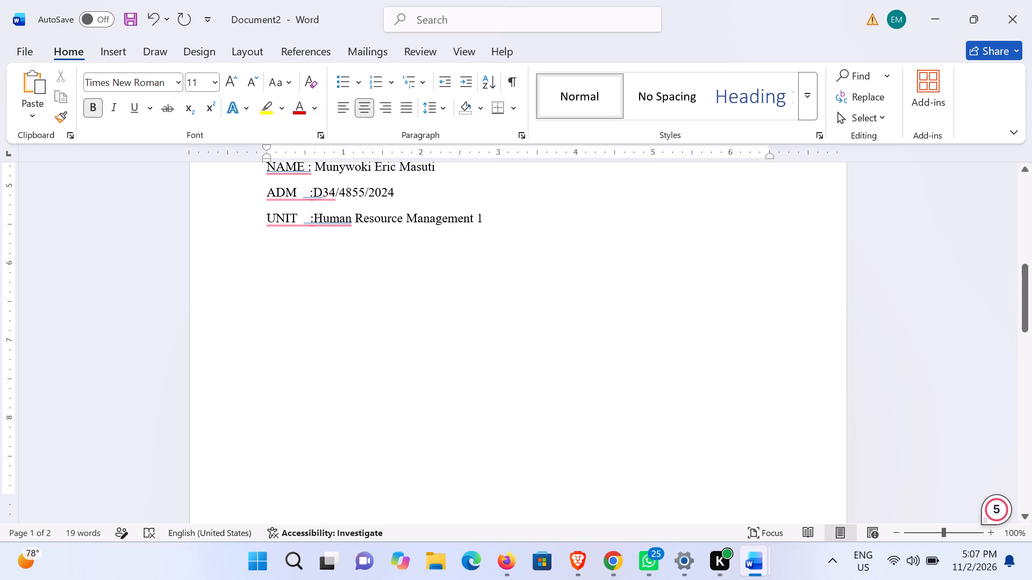
pyautogui.scroll(-1, 498, 268)
pyautogui.press('Return')
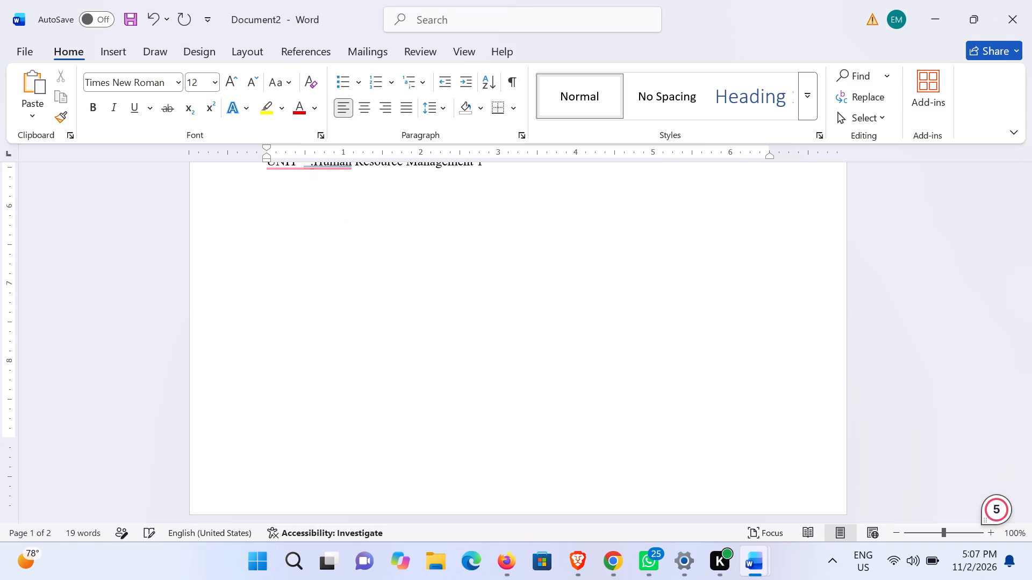
pyautogui.scroll(-3, 498, 268)
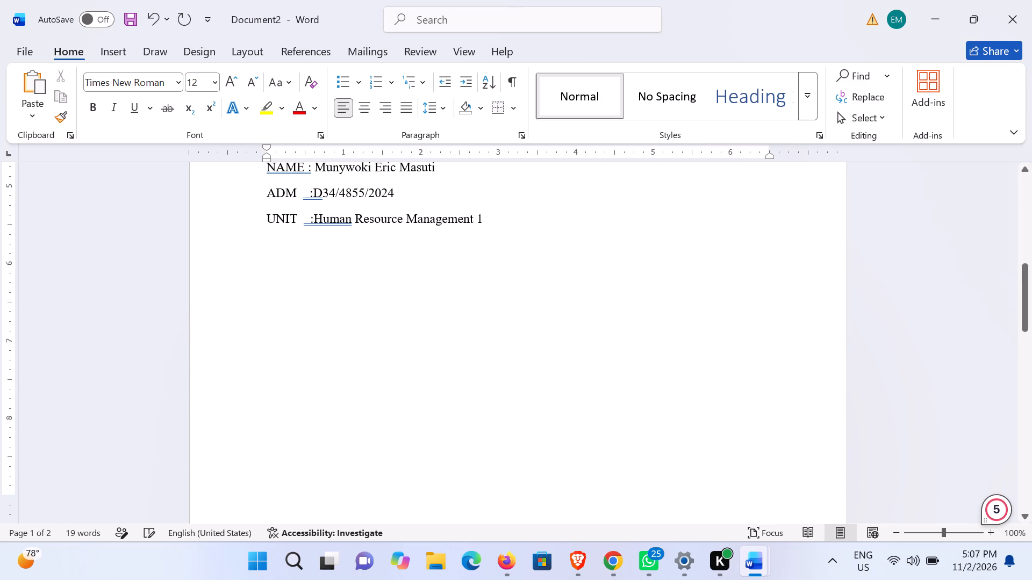
pyautogui.scroll(-2, 498, 268)
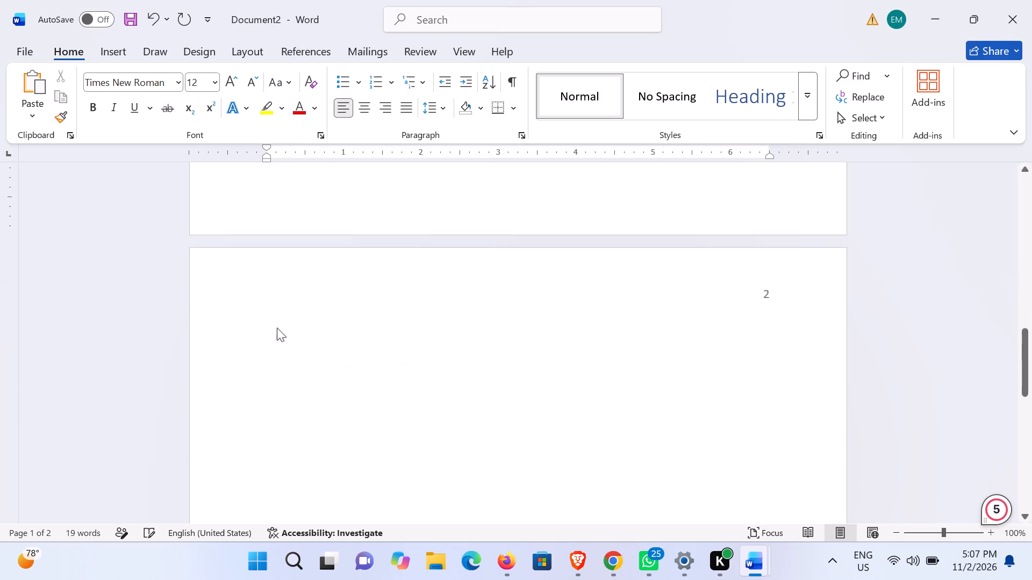
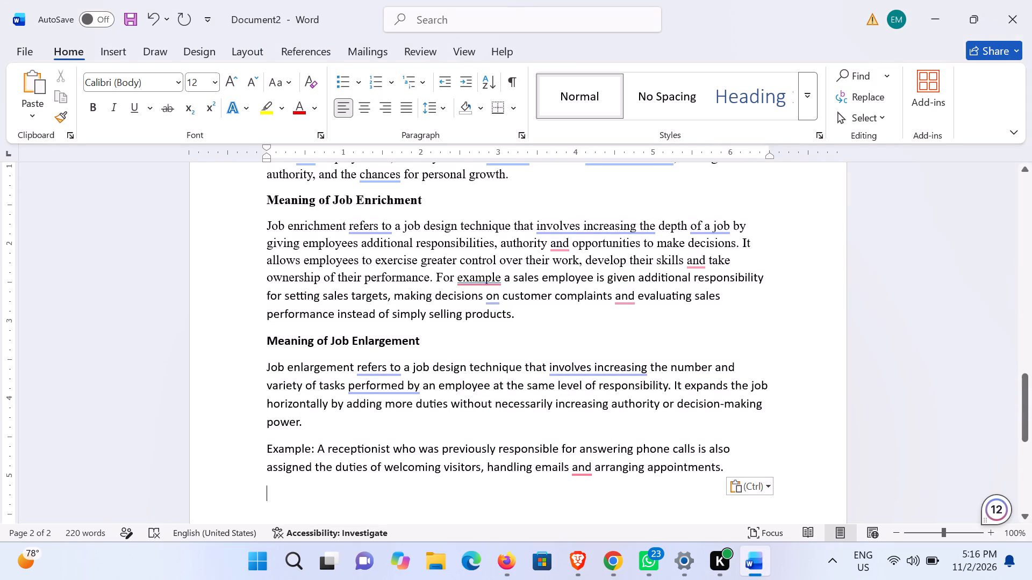
# Add "For example ," at the end of the job enlargement definition.
pyautogui.click(314, 422)
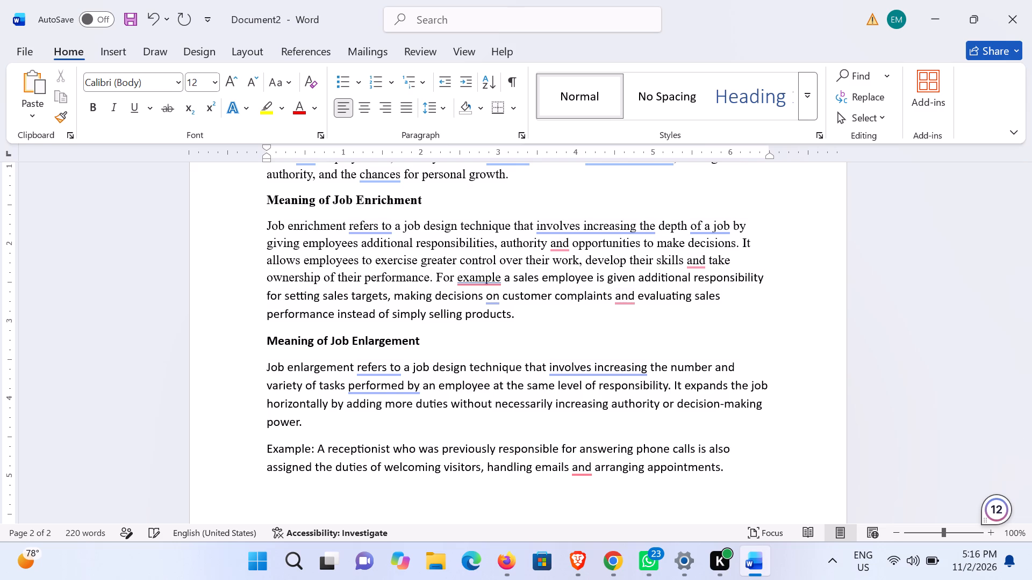
pyautogui.write('or example')
pyautogui.press('space')
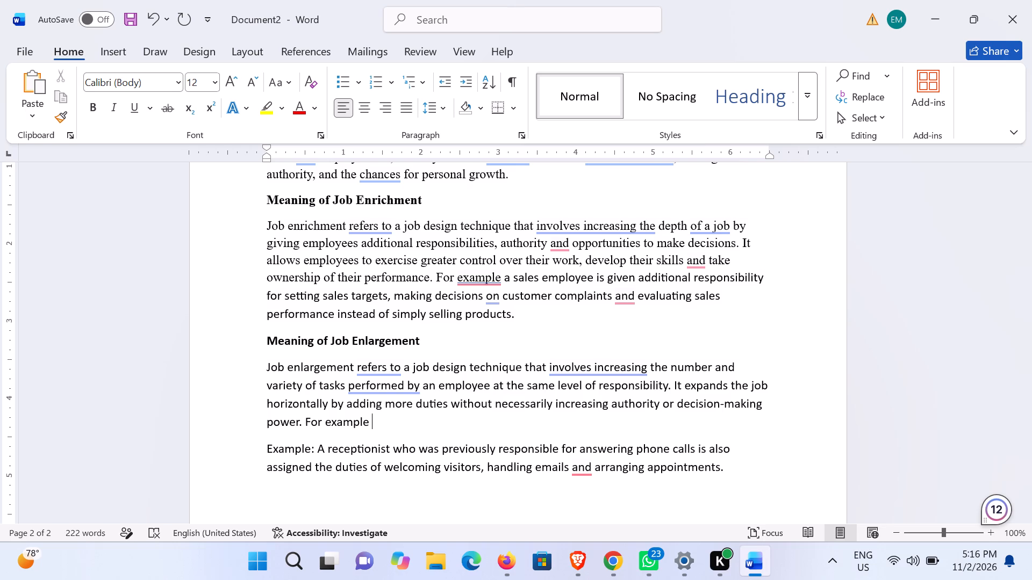
pyautogui.press(',')
pyautogui.press('space')
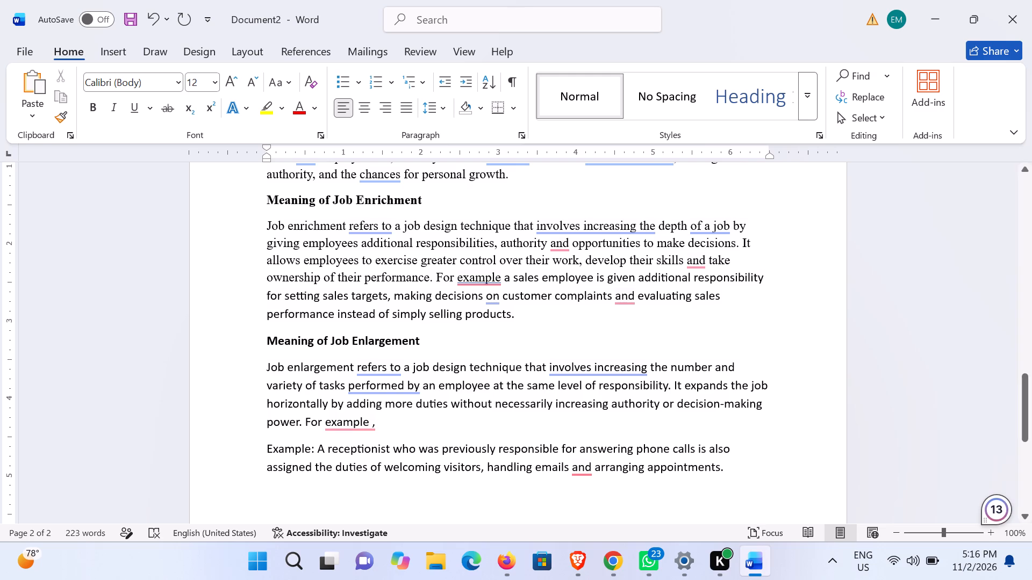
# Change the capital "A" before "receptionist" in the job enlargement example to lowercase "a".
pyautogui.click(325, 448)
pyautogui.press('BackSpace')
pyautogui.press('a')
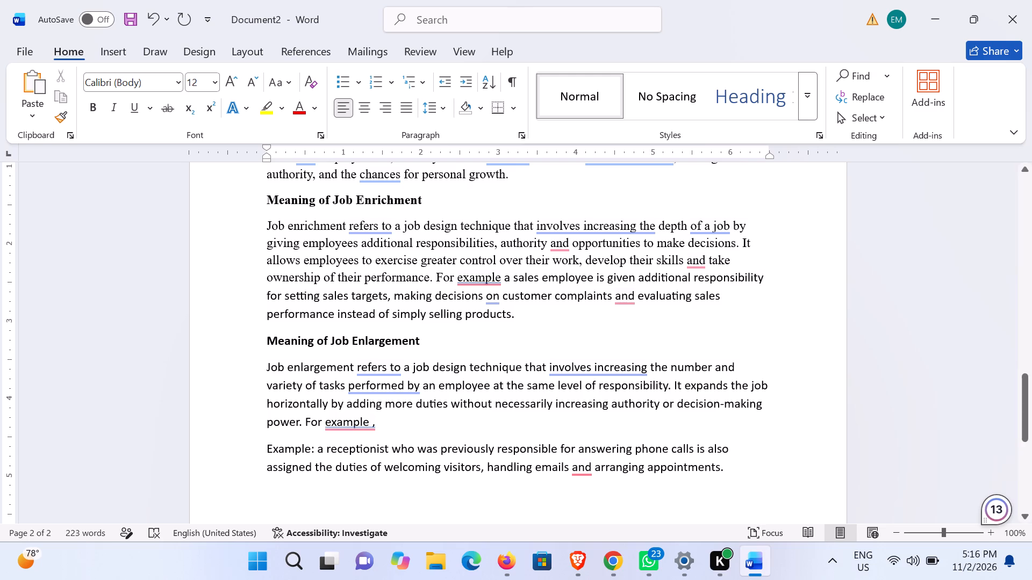
# Delete the "Example:" label and the "a" before "receptionist", and join the example to the job enlargement definition after "For example ,".
pyautogui.doubleClick(314, 449)
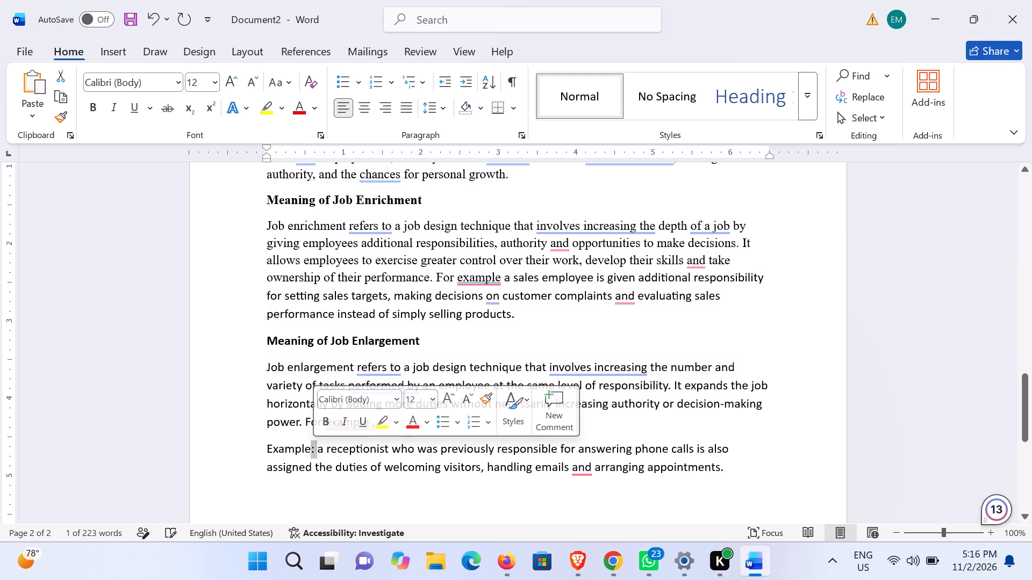
pyautogui.moveTo(331, 458); pyautogui.dragTo(312, 445)
pyautogui.doubleClick(312, 445)
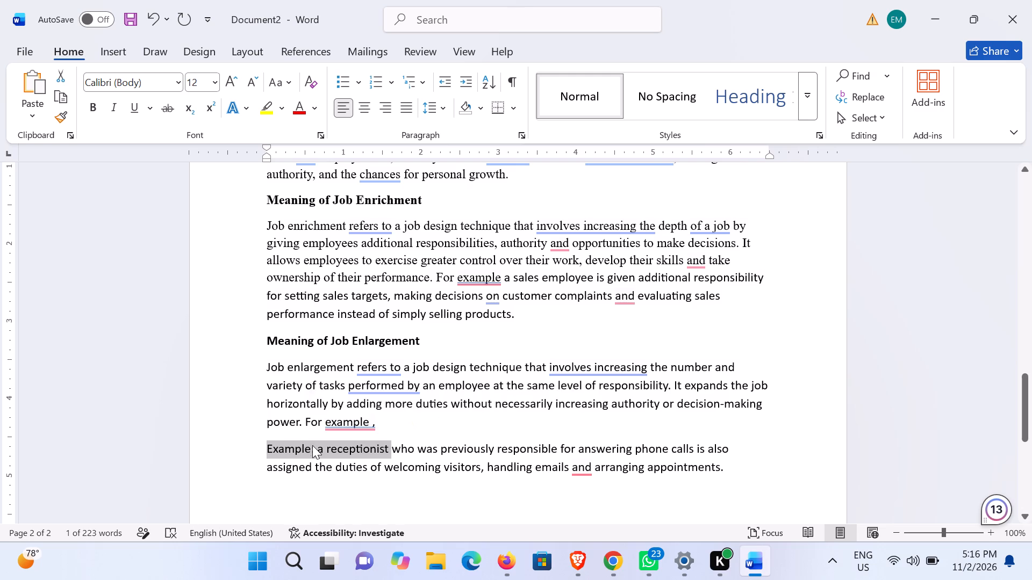
pyautogui.moveTo(312, 445); pyautogui.dragTo(285, 448)
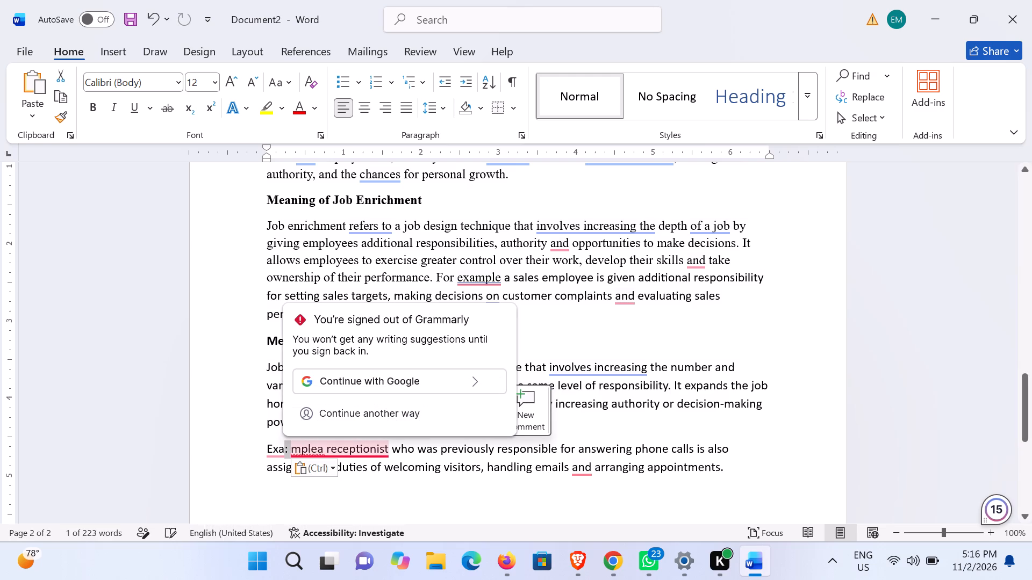
pyautogui.click(315, 450)
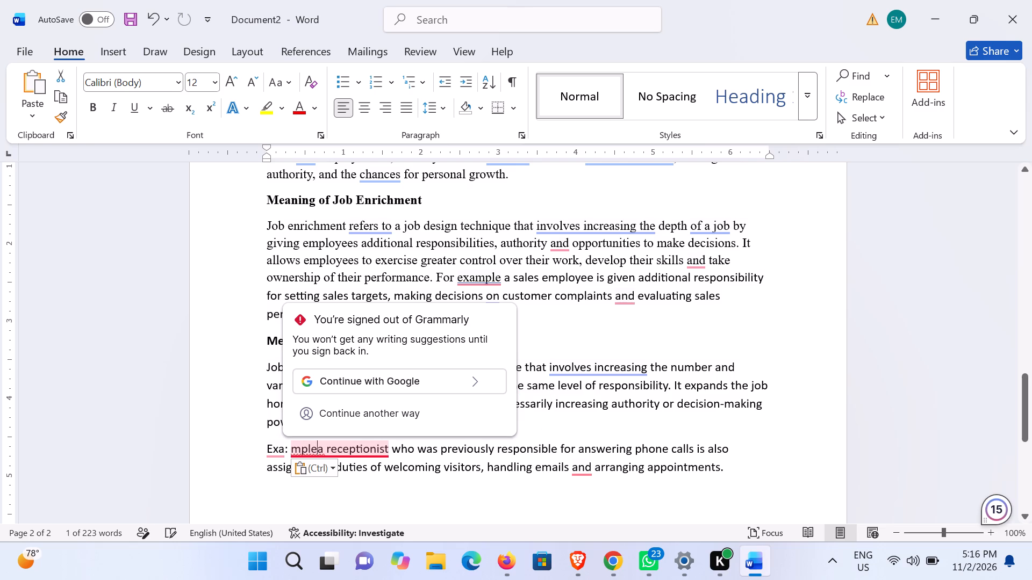
pyautogui.moveTo(318, 451); pyautogui.dragTo(257, 455)
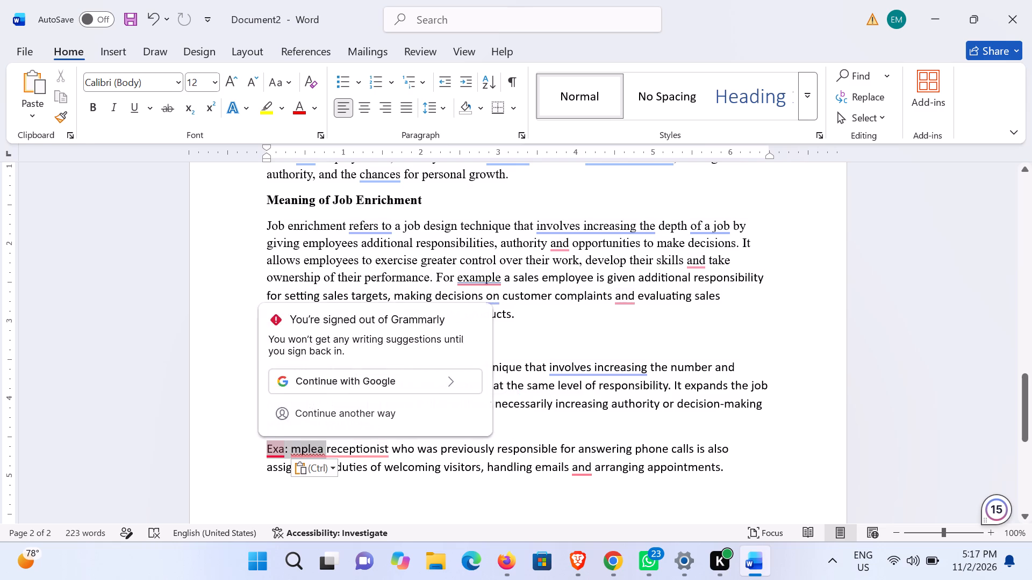
pyautogui.moveTo(257, 455); pyautogui.dragTo(259, 455)
pyautogui.press('Delete')
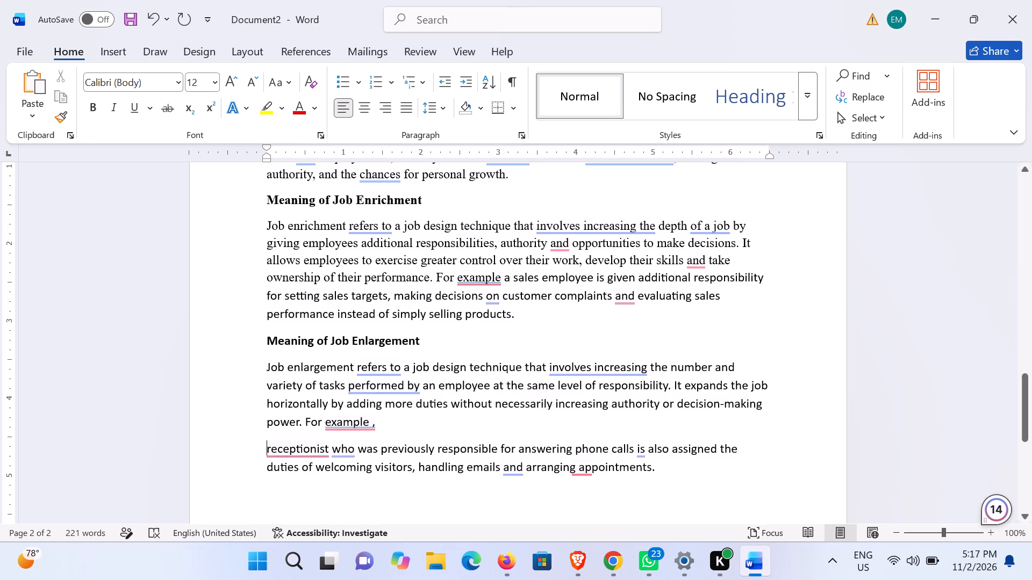
pyautogui.press('BackSpace')
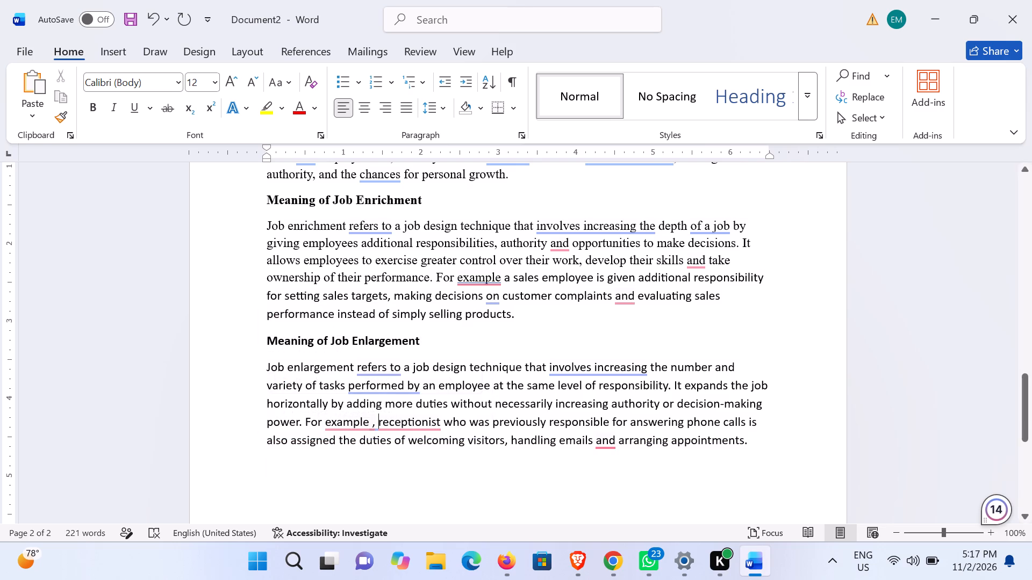
# Insert "a" before "receptionist" and start a new line below the job enlargement paragraph.
pyautogui.press('space')
pyautogui.write('a')
pyautogui.press('space')
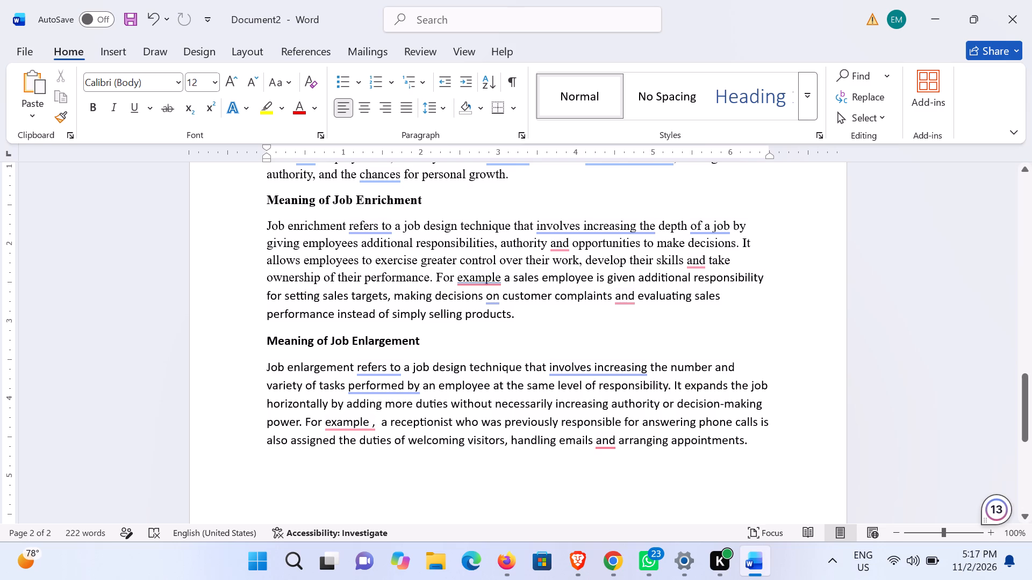
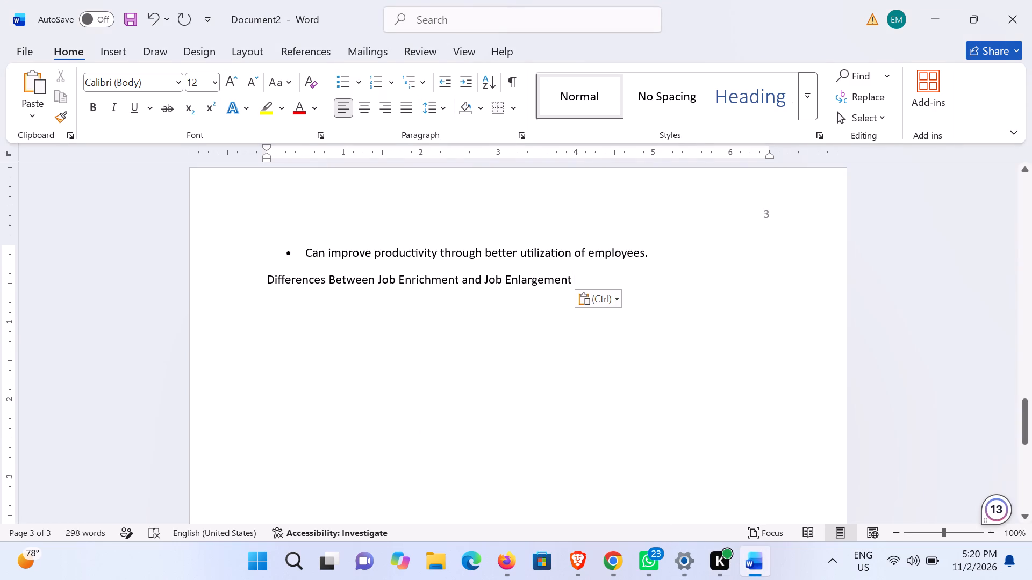
pyautogui.moveTo(586, 281); pyautogui.dragTo(263, 291)
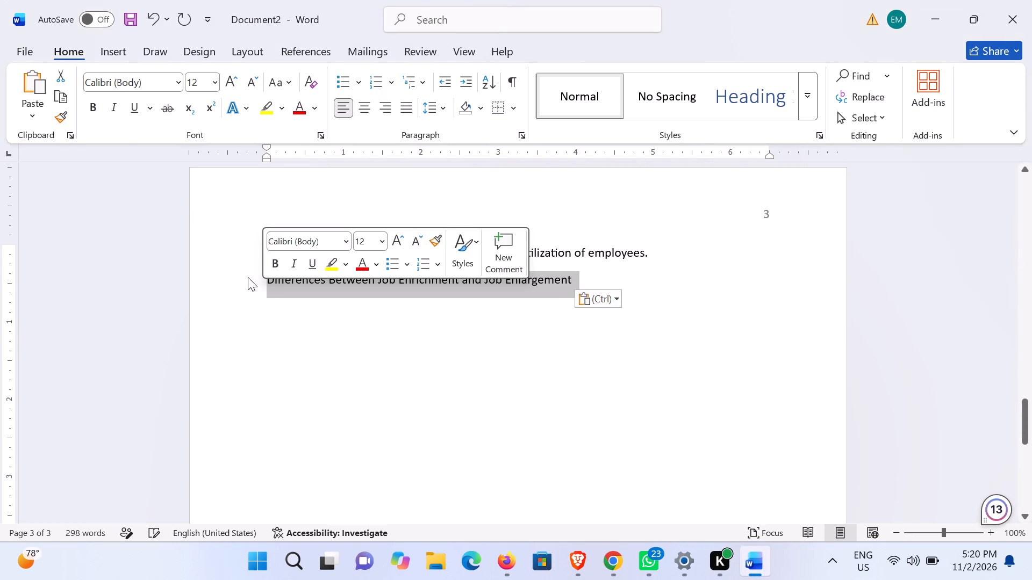
pyautogui.click(94, 99)
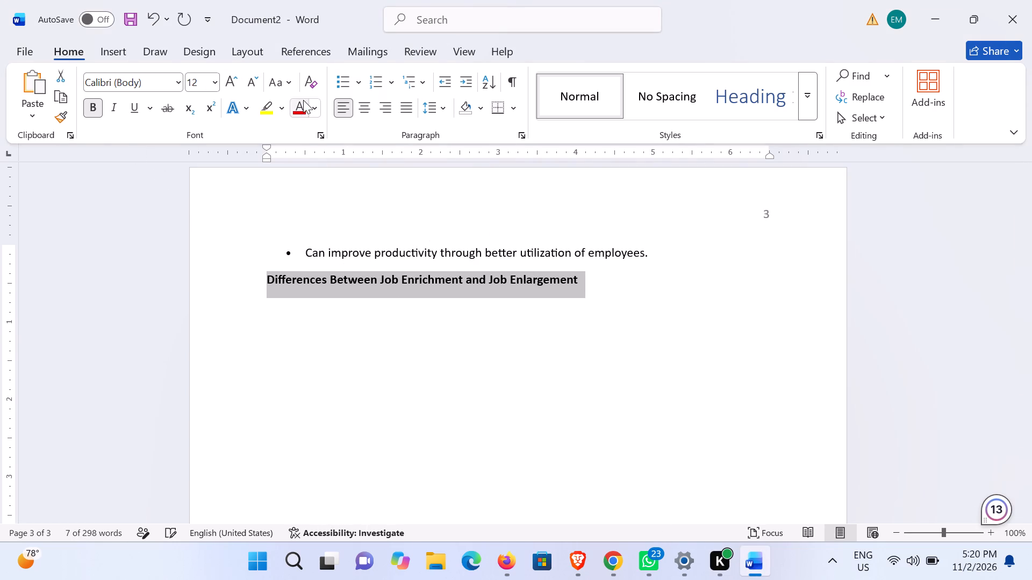
pyautogui.click(360, 101)
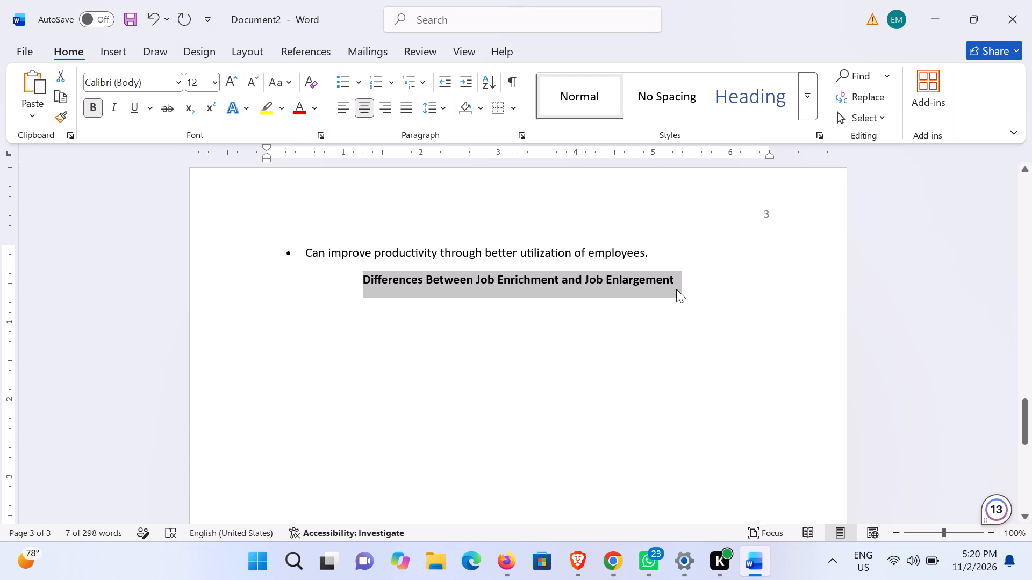
# Start a new left-aligned line without bold below the "Differences Between Job Enrichment and Job Enlargement" heading.
pyautogui.click(676, 289)
pyautogui.press('Return')
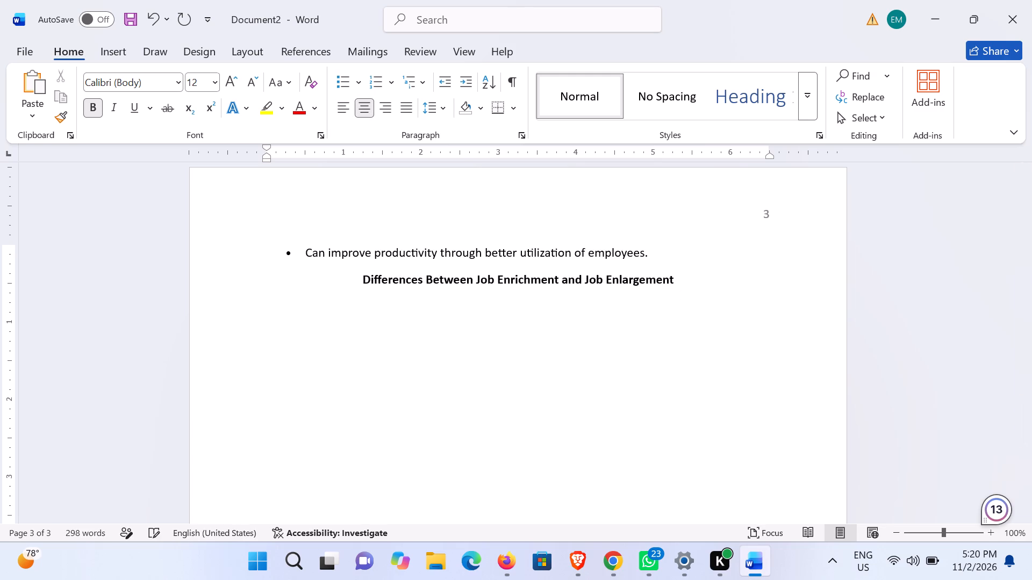
pyautogui.press('BackSpace')
pyautogui.click(86, 108)
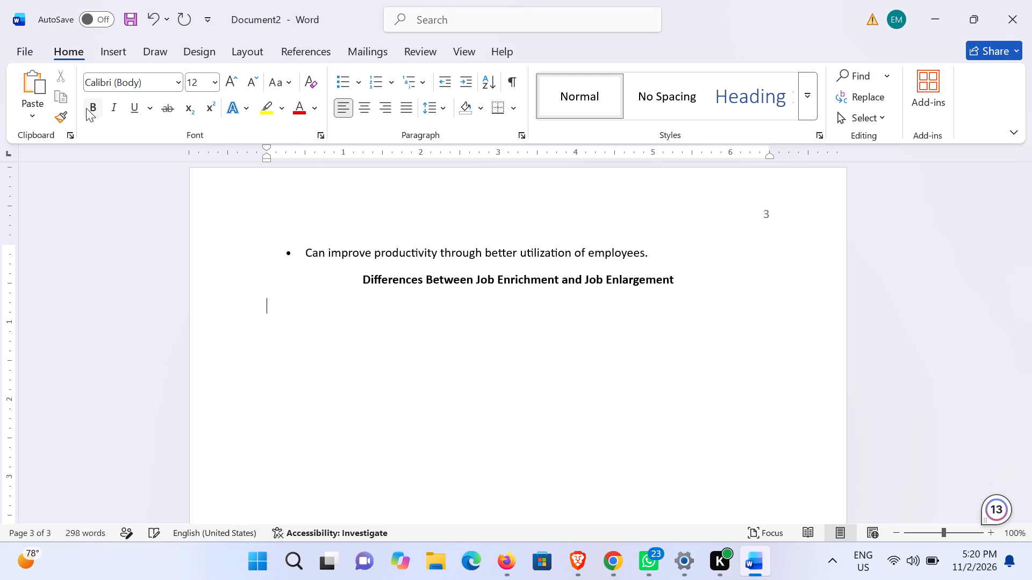
# Switch to the Brave browser and examine the 4-hour XAUUSD price chart on TradingView.
pyautogui.click(587, 573)
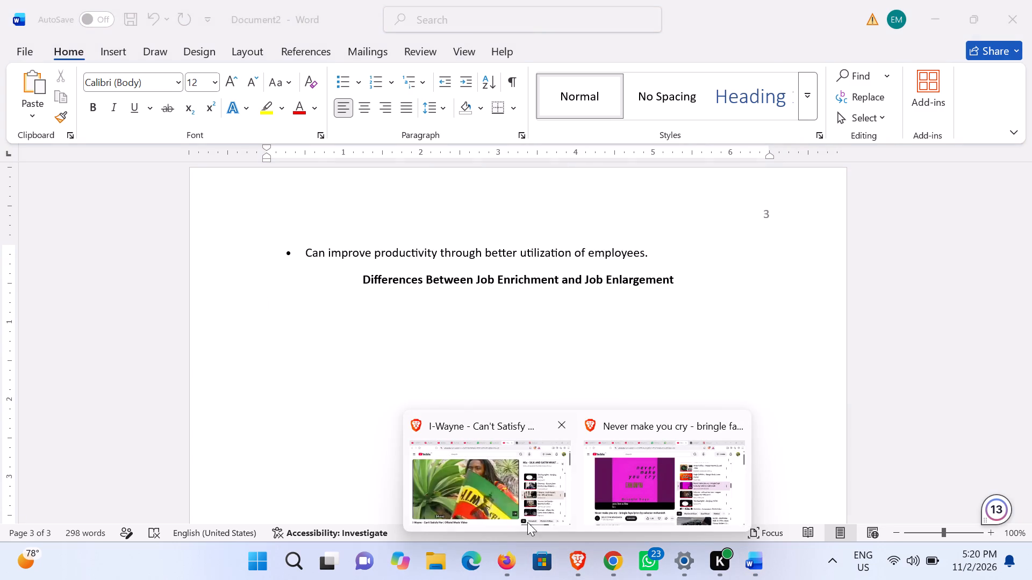
pyautogui.click(628, 479)
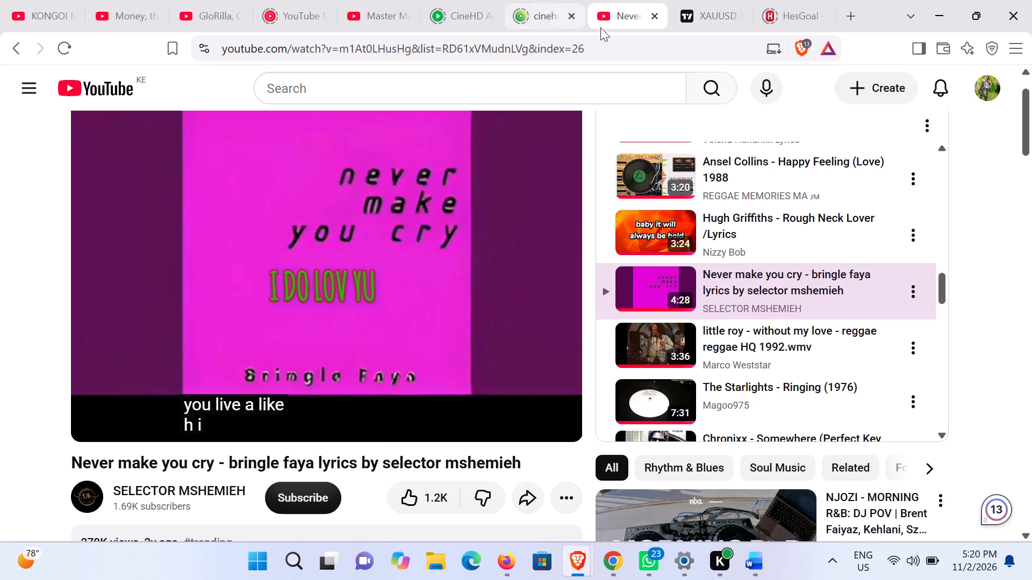
pyautogui.click(684, 15)
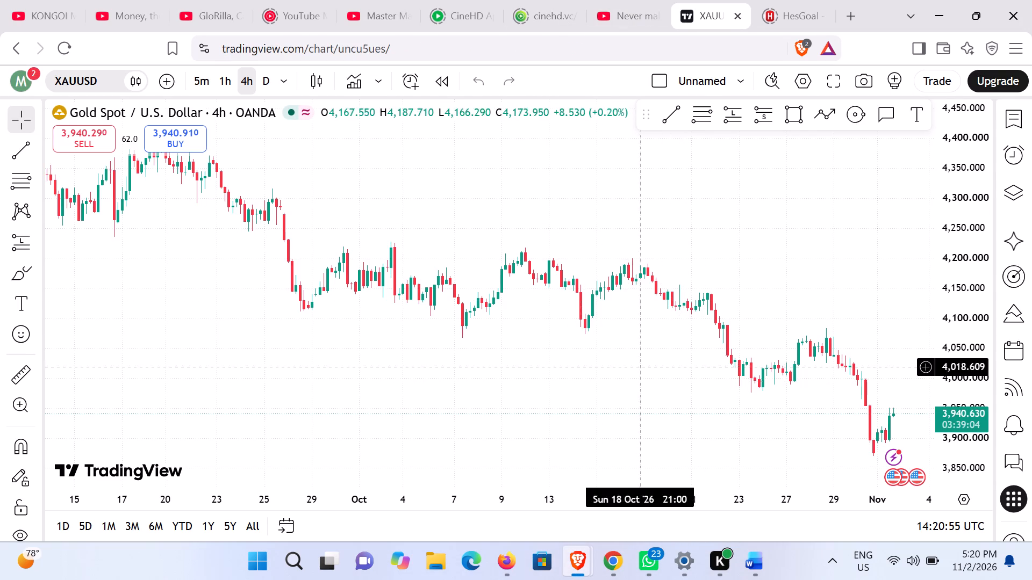
pyautogui.moveTo(590, 371); pyautogui.dragTo(590, 391)
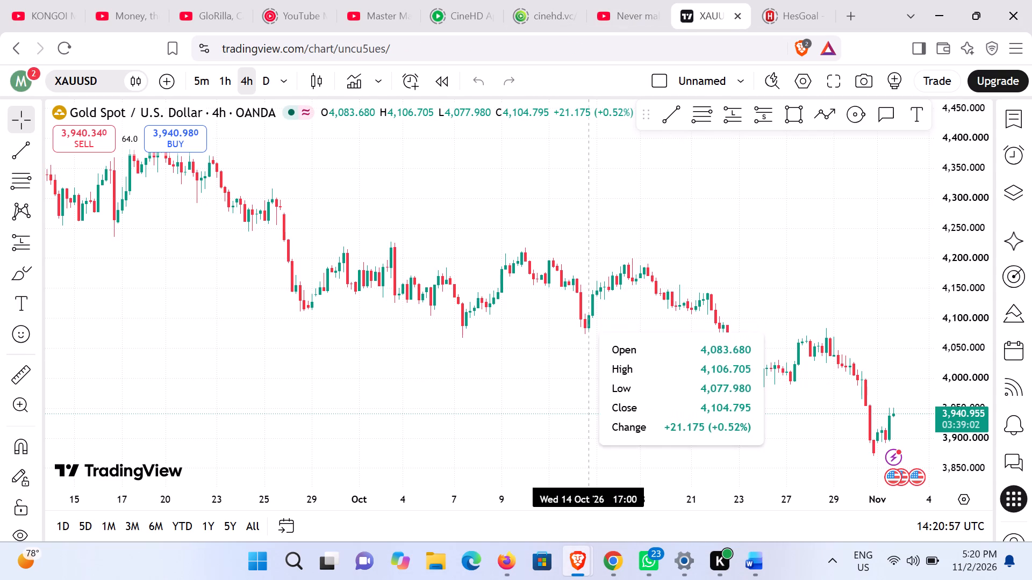
pyautogui.moveTo(590, 391); pyautogui.dragTo(591, 395)
pyautogui.moveTo(631, 324); pyautogui.dragTo(630, 337)
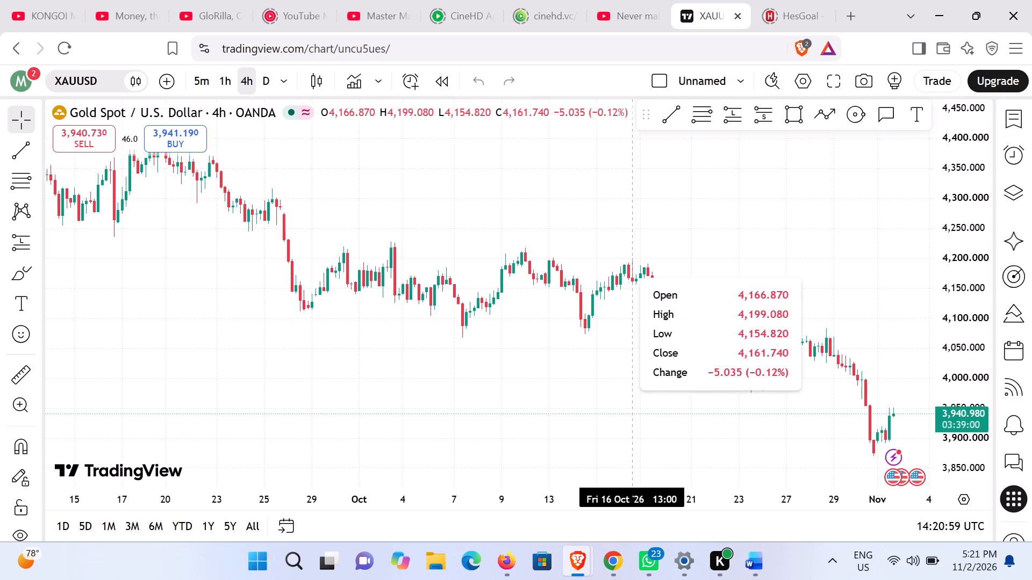
pyautogui.moveTo(630, 337); pyautogui.dragTo(630, 380)
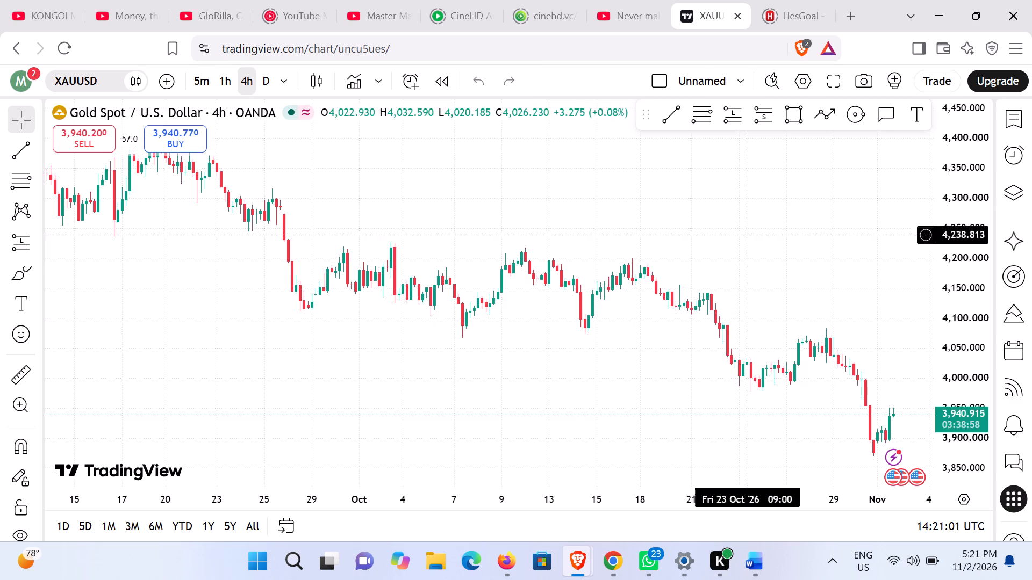
pyautogui.moveTo(642, 395); pyautogui.dragTo(658, 434)
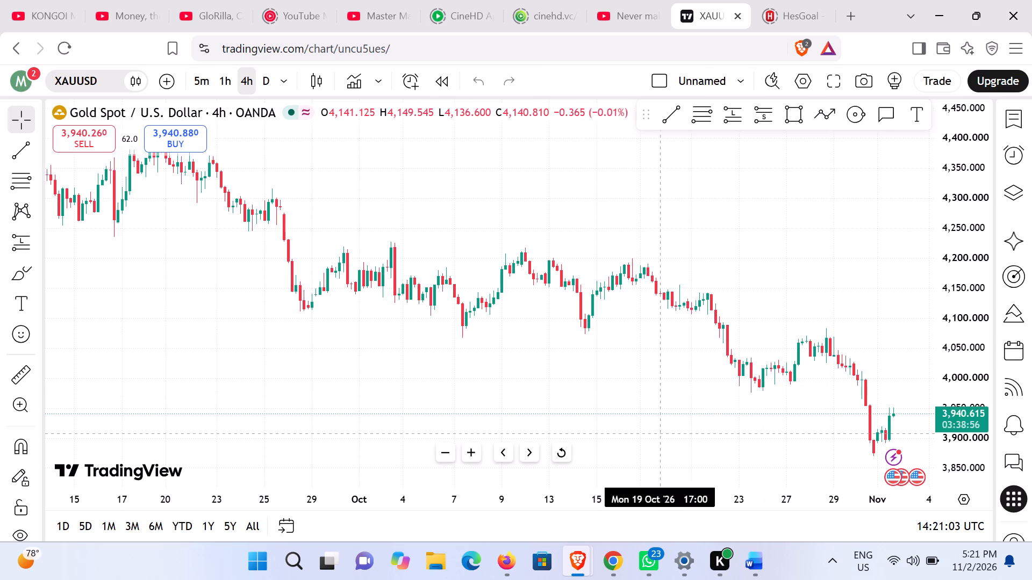
pyautogui.moveTo(489, 376); pyautogui.dragTo(477, 432)
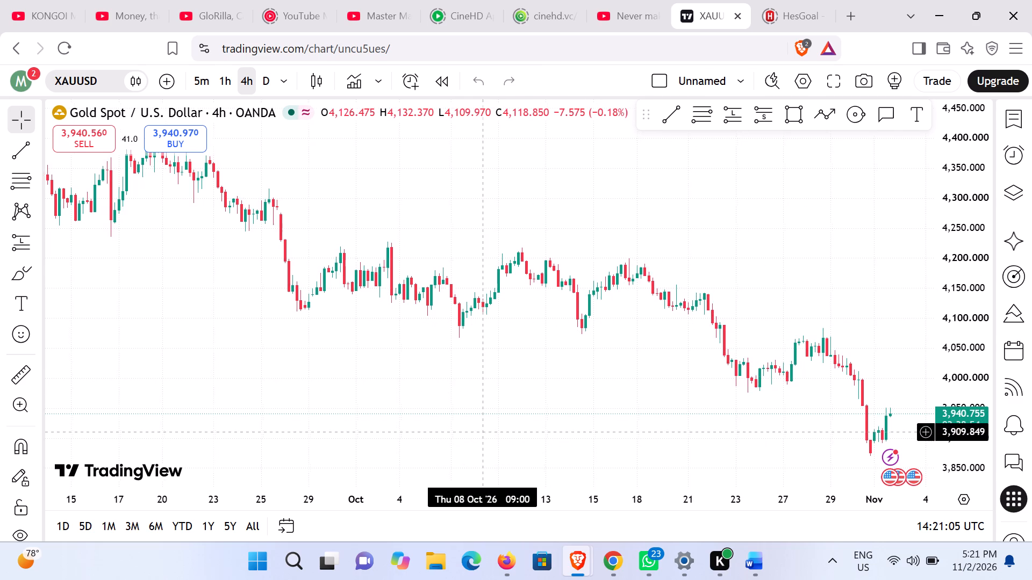
pyautogui.moveTo(477, 432); pyautogui.dragTo(481, 415)
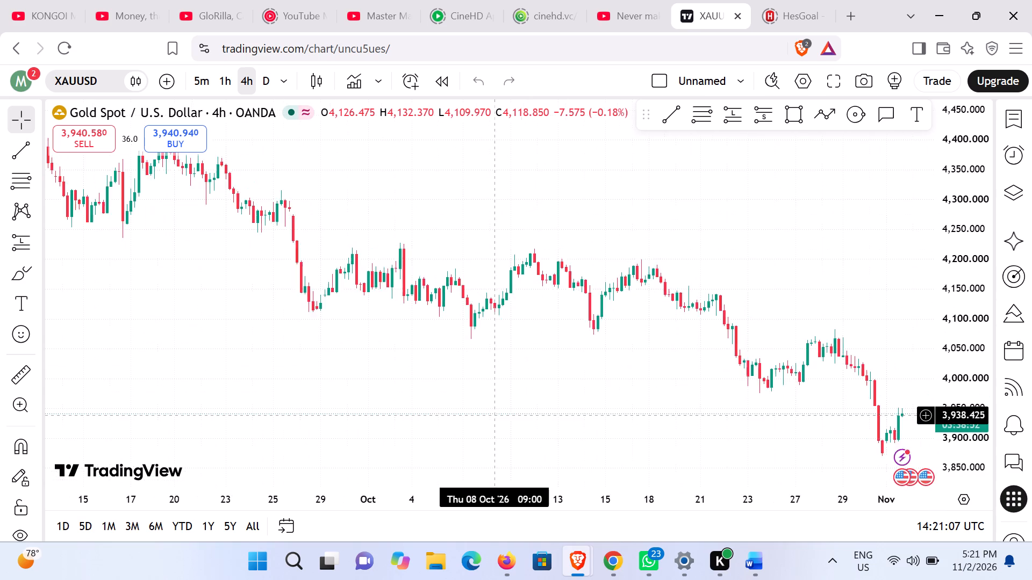
# Examine the October price candles and their open, high, low and close values on the 4-hour XAUUSD chart.
pyautogui.moveTo(481, 415); pyautogui.dragTo(432, 412)
pyautogui.moveTo(567, 426); pyautogui.dragTo(591, 406)
pyautogui.moveTo(548, 394); pyautogui.dragTo(583, 387)
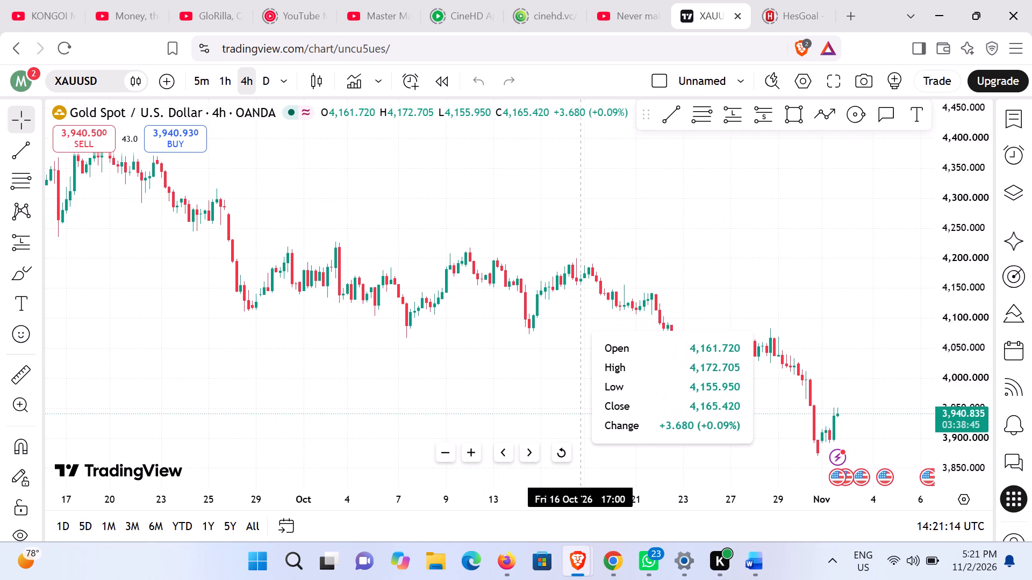
pyautogui.moveTo(583, 387); pyautogui.dragTo(583, 387)
pyautogui.moveTo(583, 387); pyautogui.dragTo(611, 387)
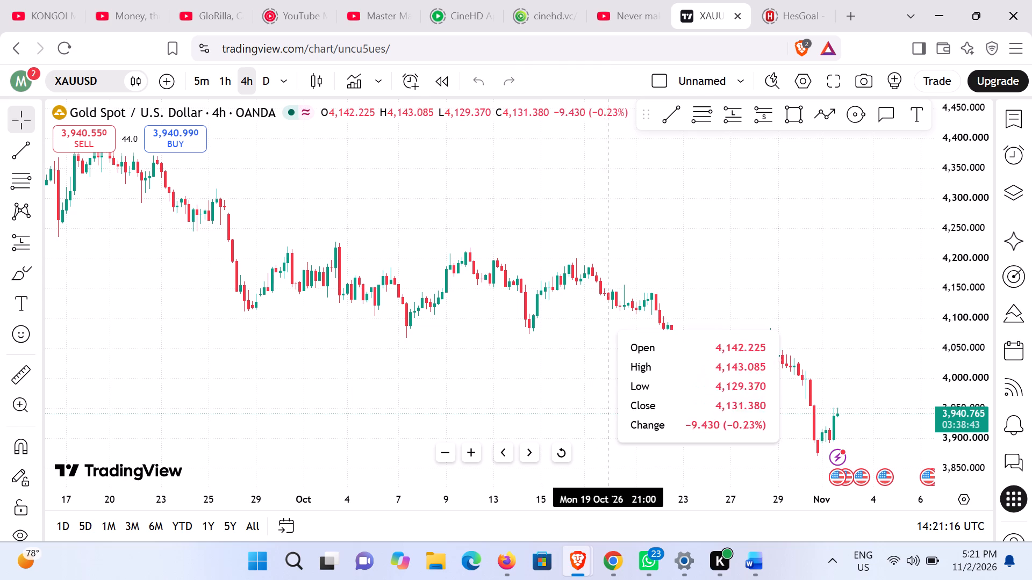
pyautogui.moveTo(611, 387); pyautogui.dragTo(614, 388)
pyautogui.click(547, 375)
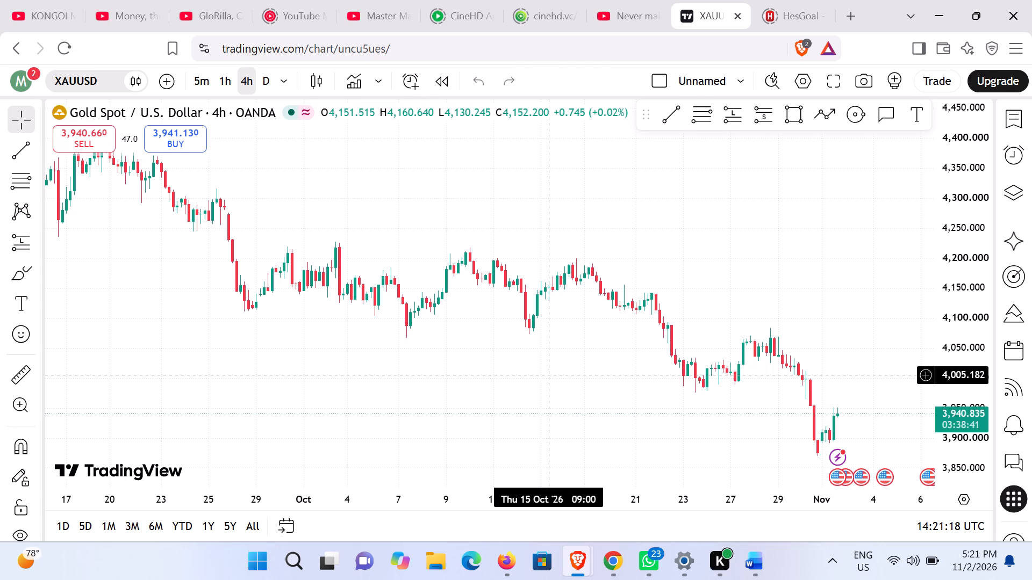
pyautogui.moveTo(547, 375); pyautogui.dragTo(559, 352)
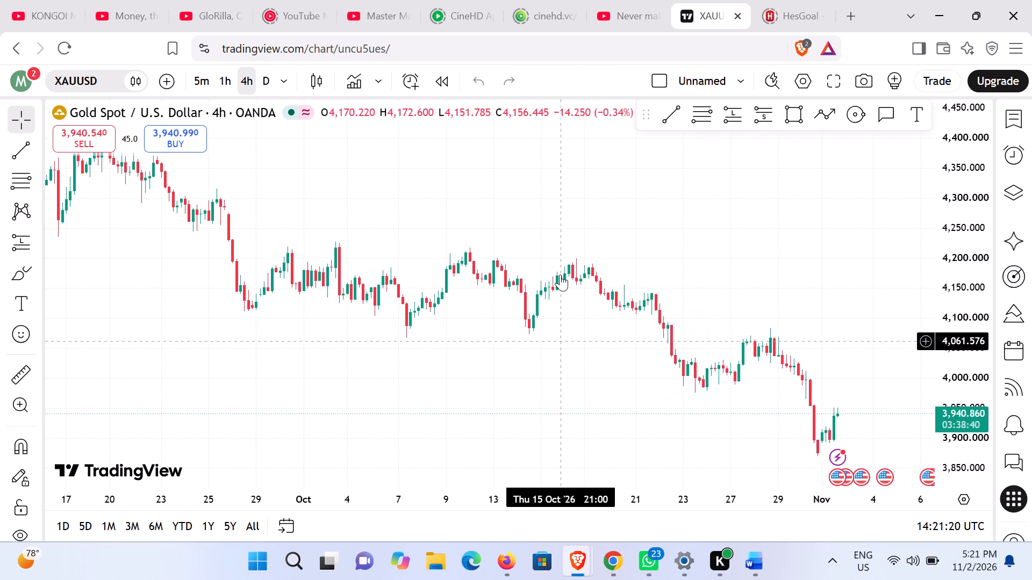
pyautogui.moveTo(622, 196); pyautogui.dragTo(585, 204)
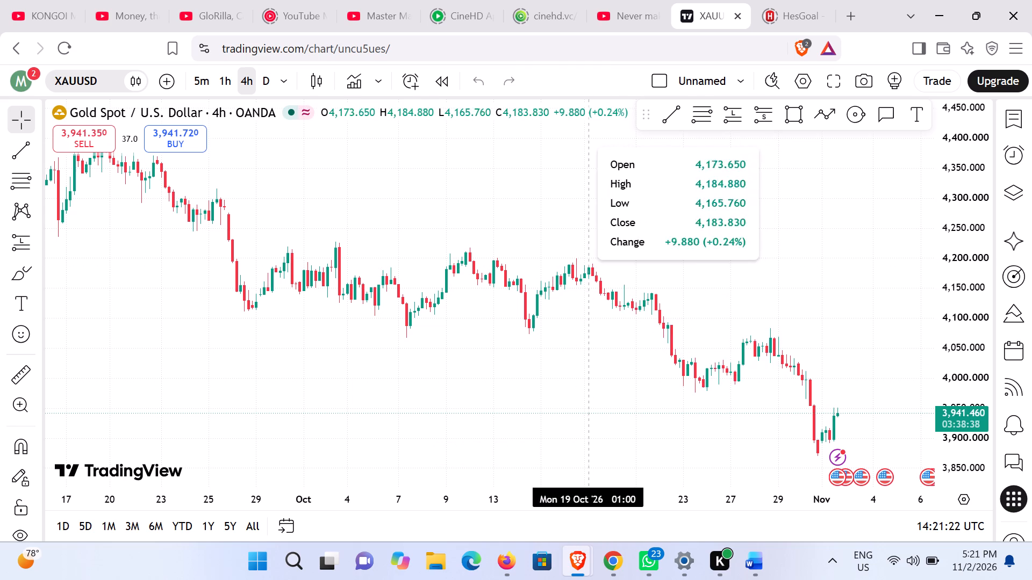
pyautogui.moveTo(585, 204); pyautogui.dragTo(585, 204)
pyautogui.click(570, 209)
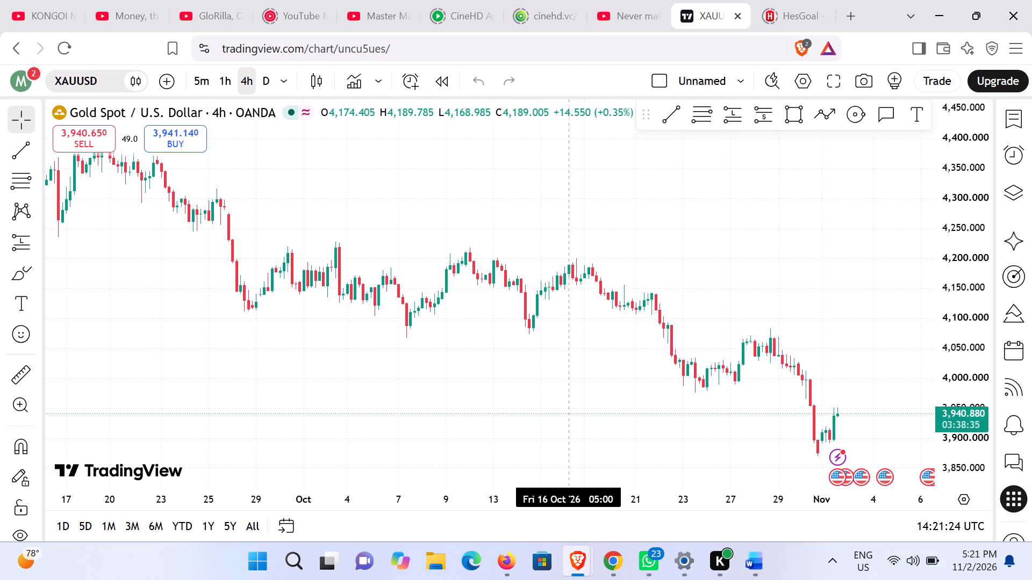
pyautogui.click(570, 209)
pyautogui.moveTo(570, 209); pyautogui.dragTo(568, 233)
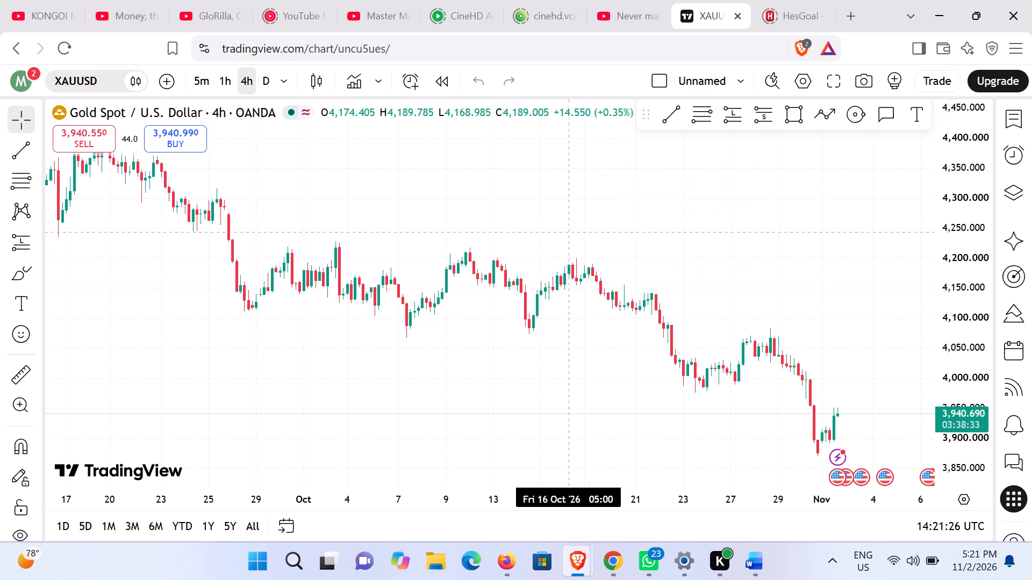
pyautogui.moveTo(568, 233); pyautogui.dragTo(598, 270)
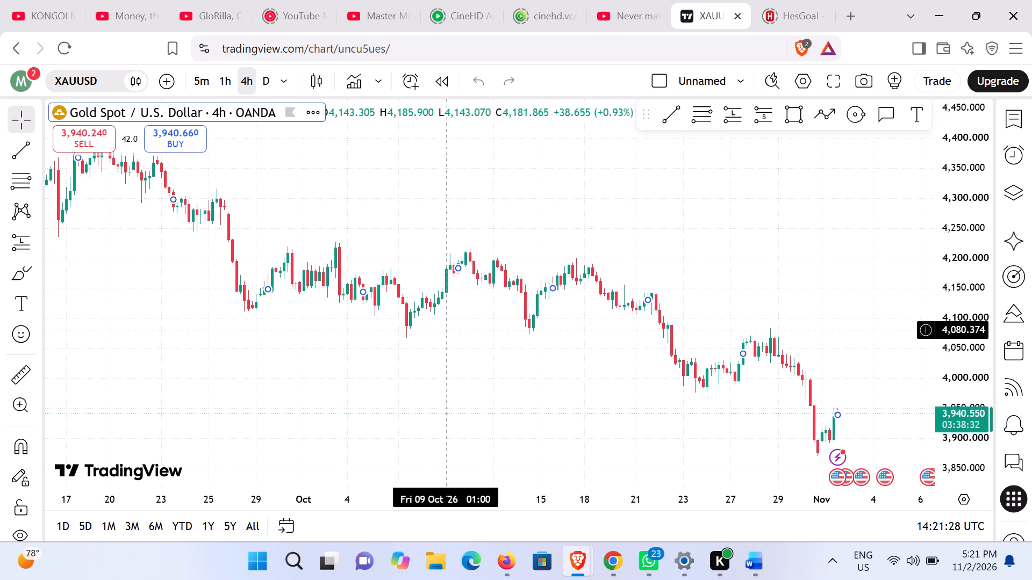
# Open TradingView's What's new feed from the account profile, read through the recent announcements and close it.
pyautogui.click(27, 90)
pyautogui.click(187, 244)
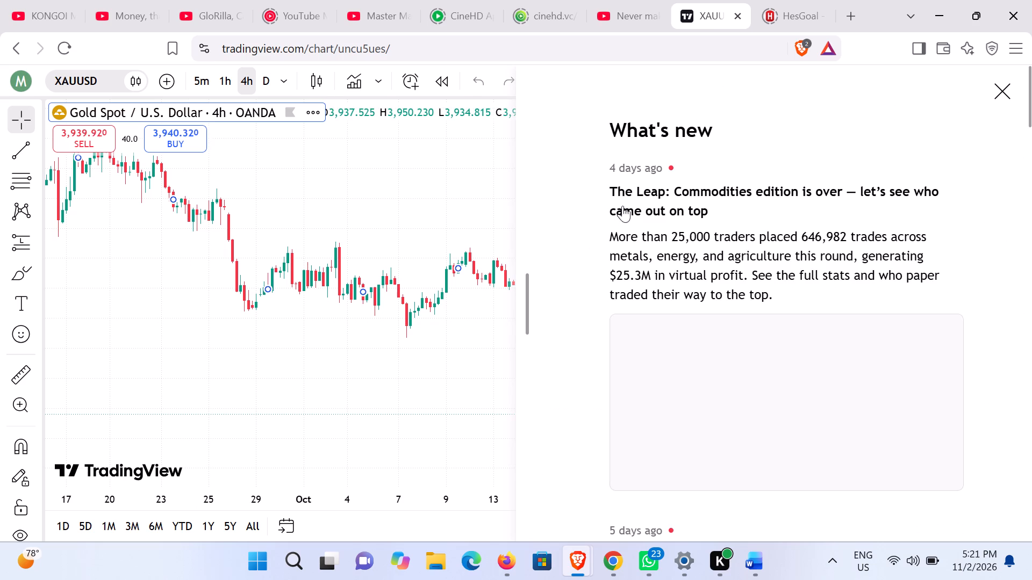
pyautogui.scroll(-1, 733, 379)
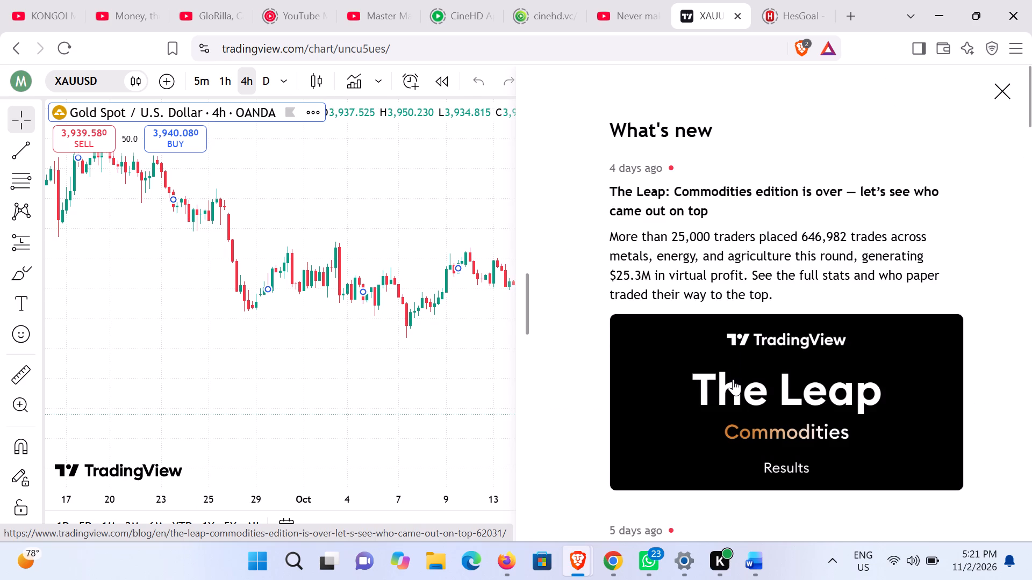
pyautogui.scroll(-1, 733, 379)
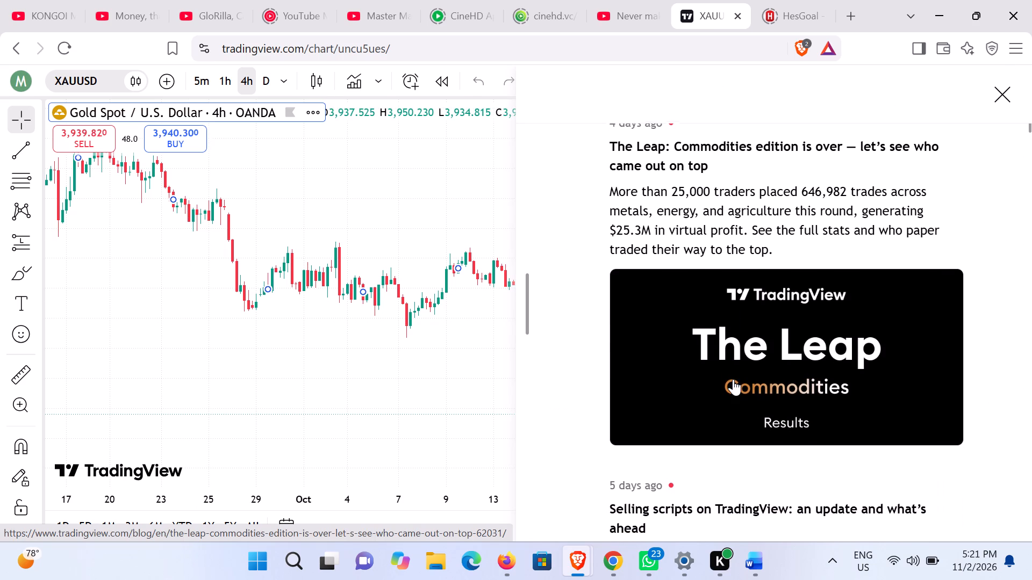
pyautogui.scroll(-1, 733, 379)
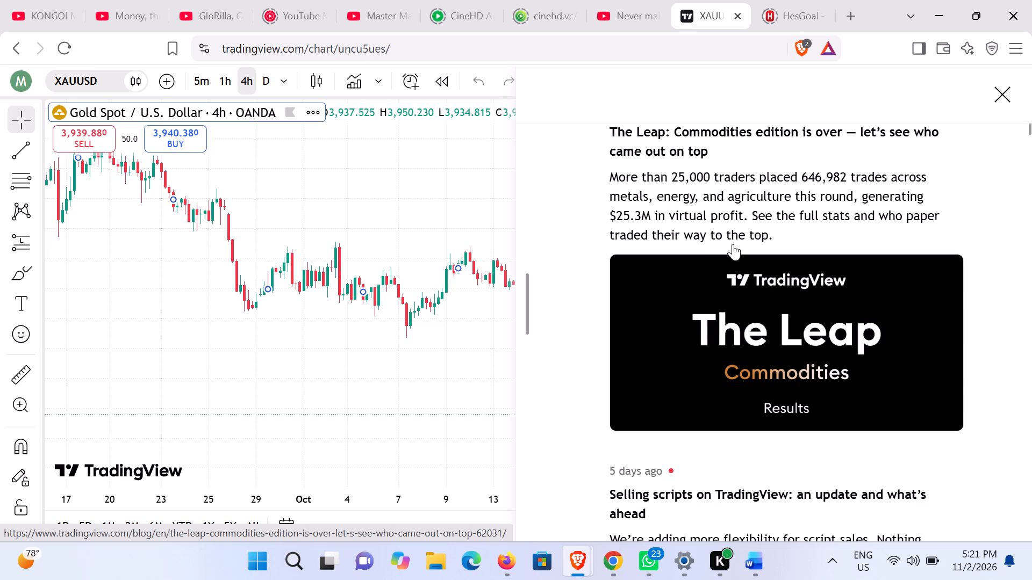
pyautogui.scroll(-3, 754, 313)
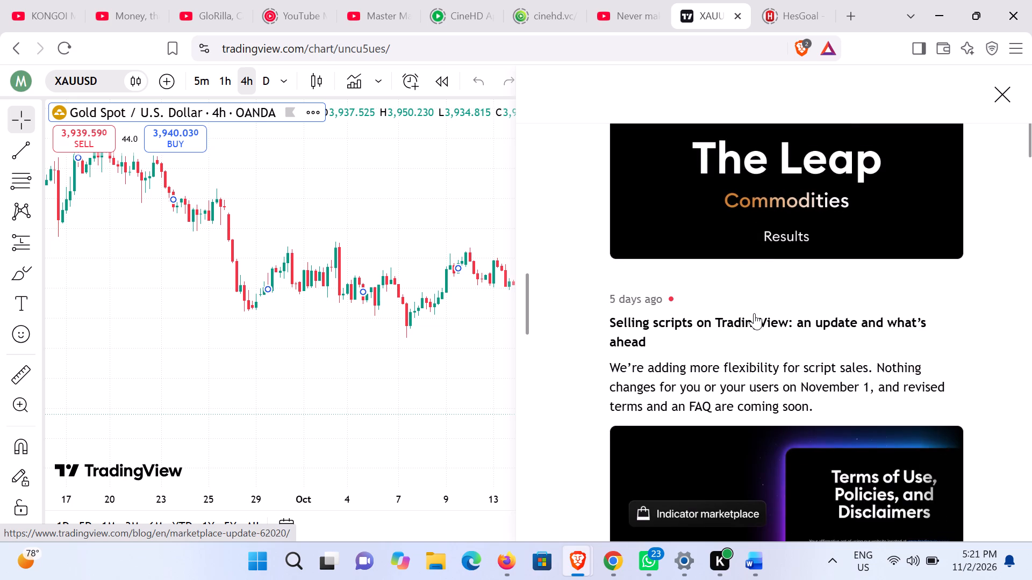
pyautogui.scroll(-4, 754, 313)
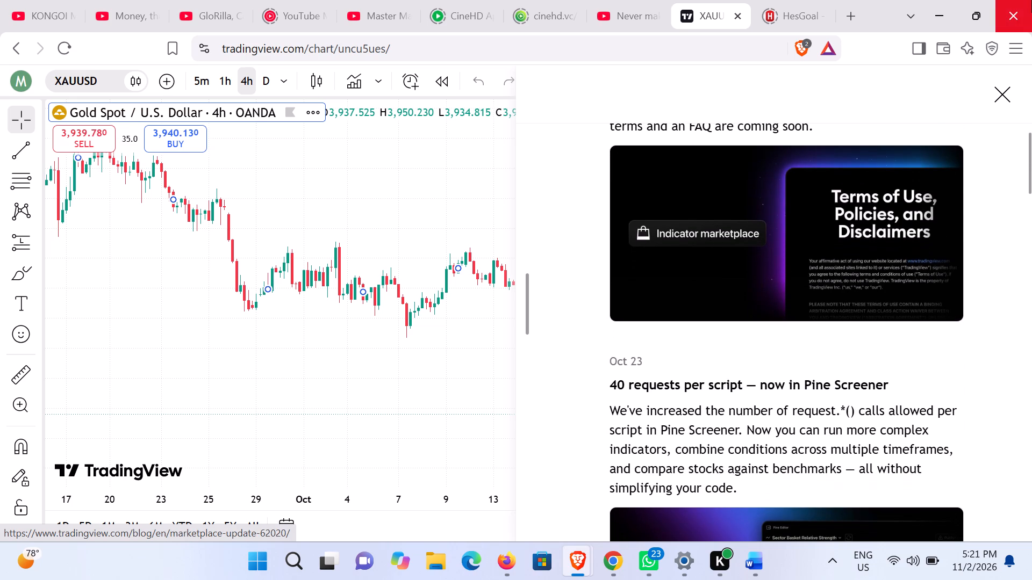
pyautogui.click(1001, 92)
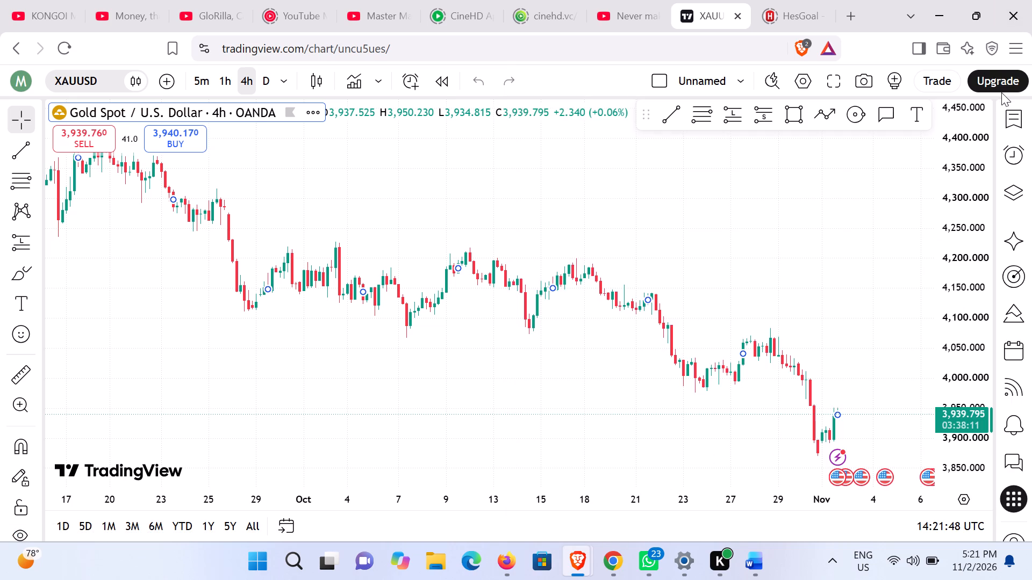
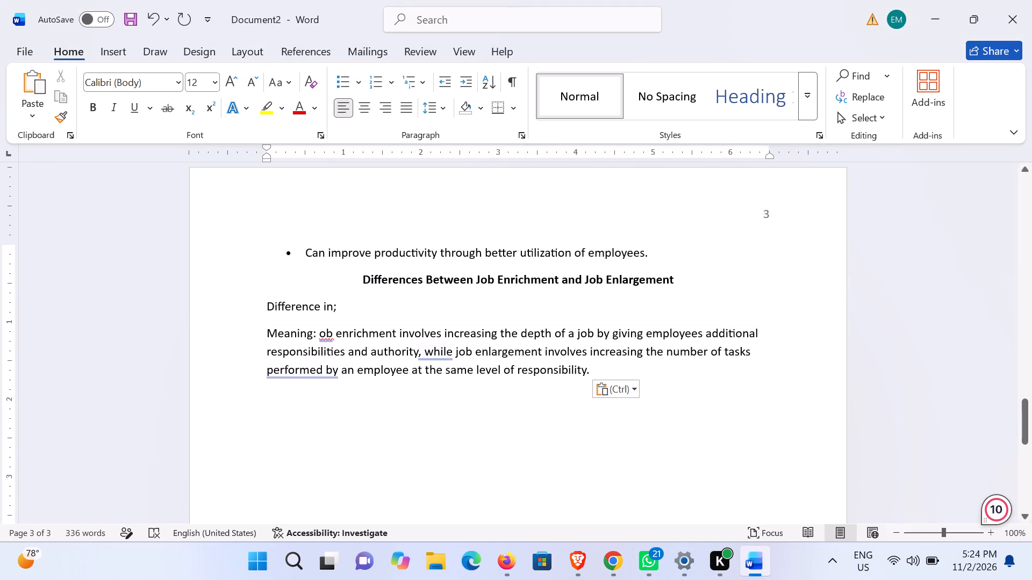
# Correct the cut-off word "ob" at the start of the Meaning explanation to "job".
pyautogui.rightClick(331, 336)
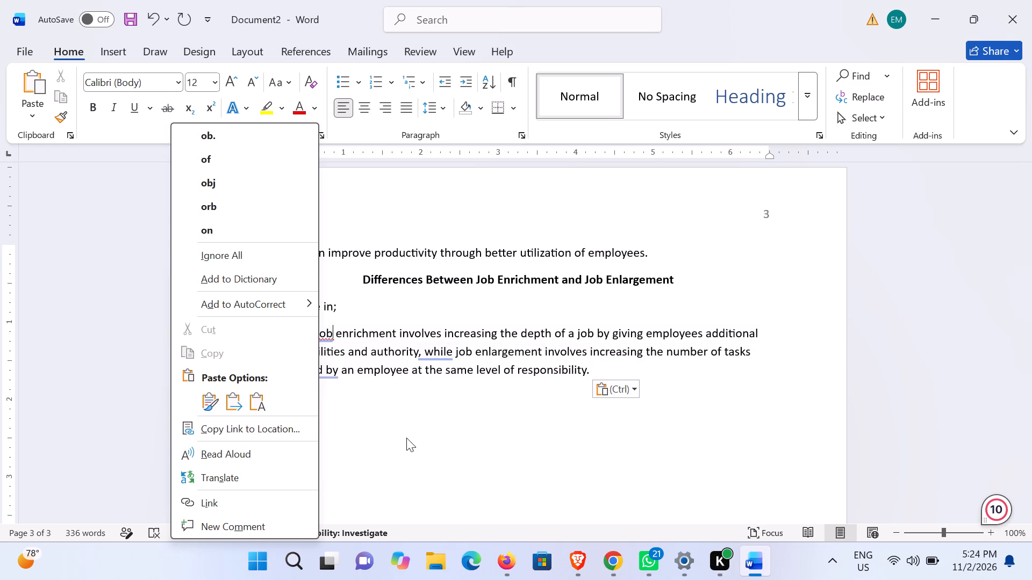
pyautogui.click(406, 438)
pyautogui.press('BackSpace')
pyautogui.press('BackSpace')
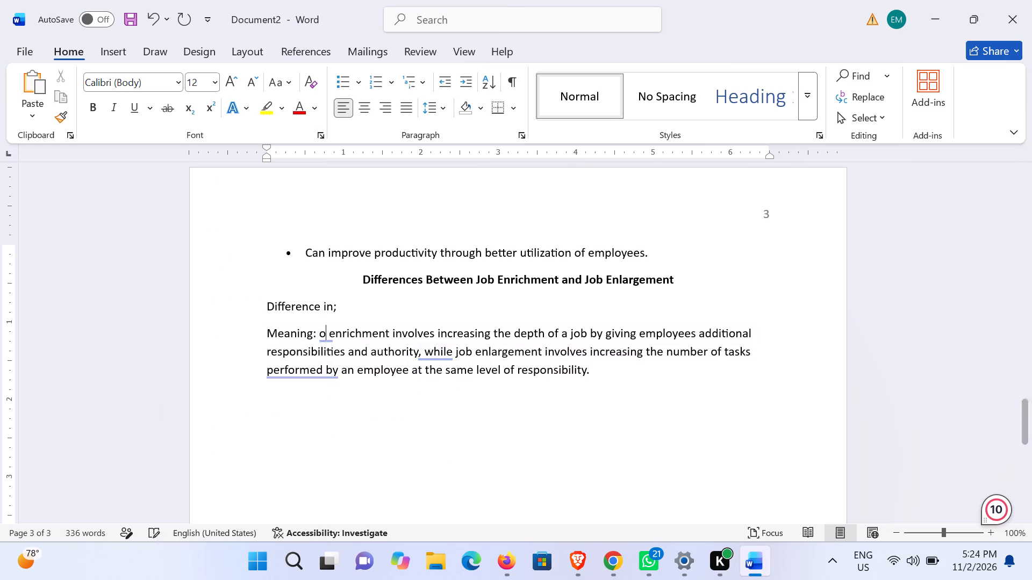
pyautogui.write('job')
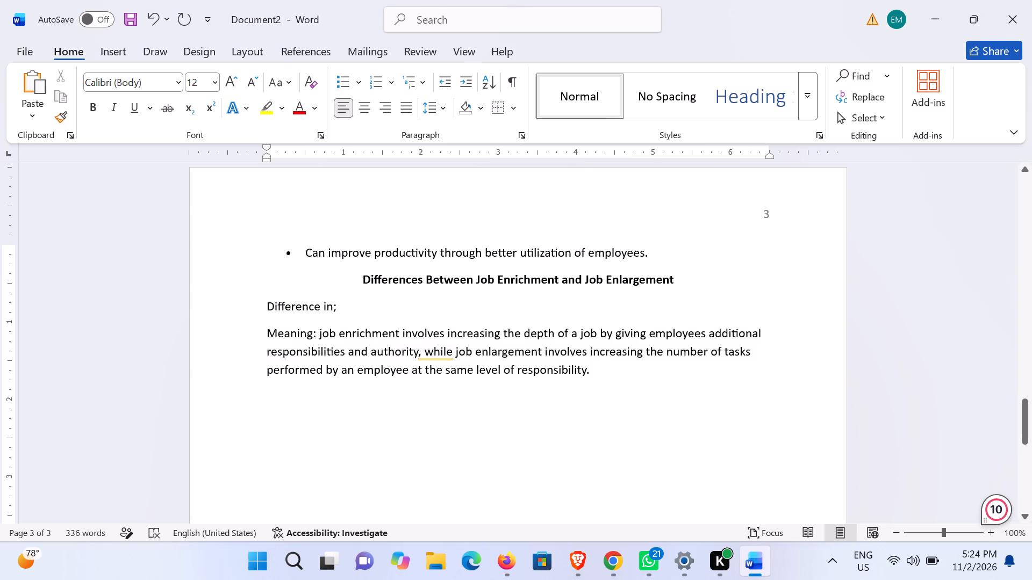
# Make the label "Meaning:" bold.
pyautogui.click(315, 331)
pyautogui.moveTo(318, 332); pyautogui.dragTo(289, 332)
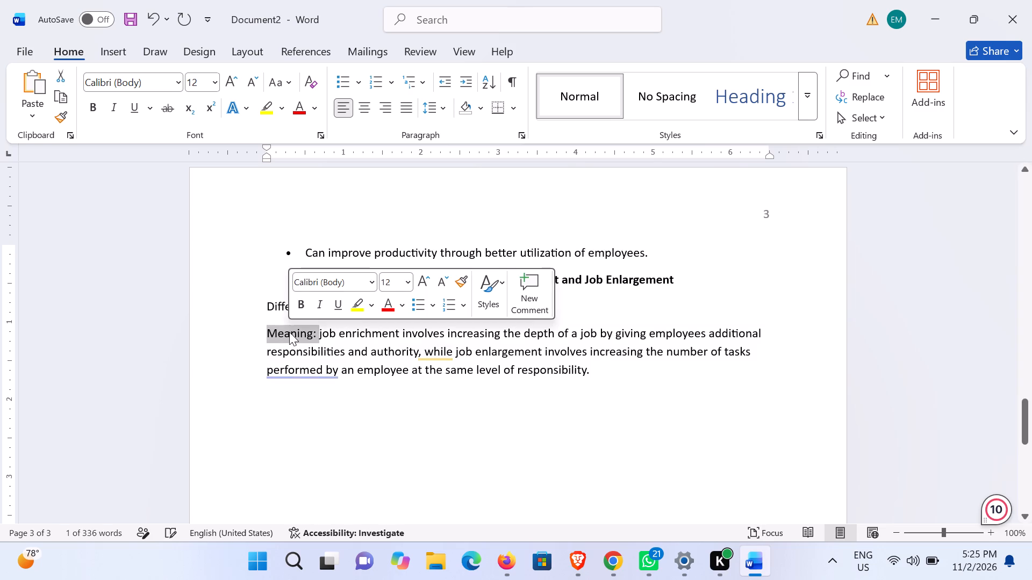
pyautogui.click(303, 305)
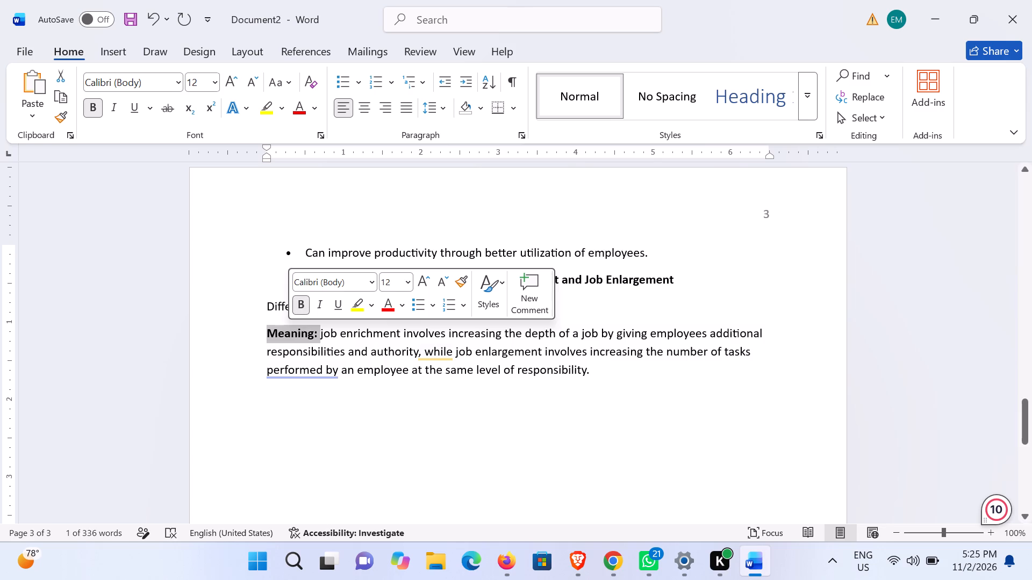
# Deselect the label "Meaning:" and place the text cursor at the end of its explanation, after "level of responsibility.".
pyautogui.click(369, 382)
pyautogui.click(606, 372)
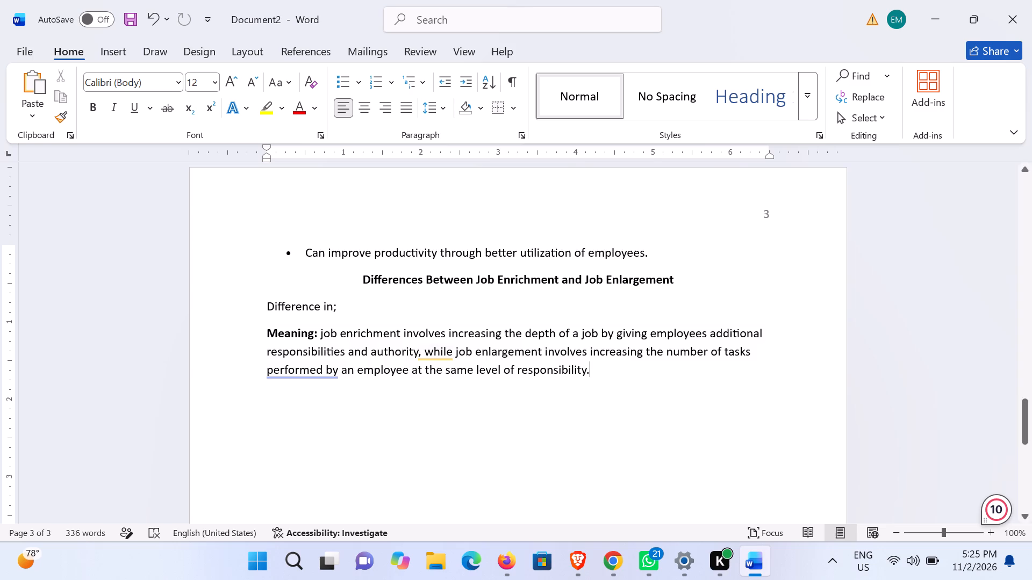
# Open the Instagram app.
pyautogui.click(260, 569)
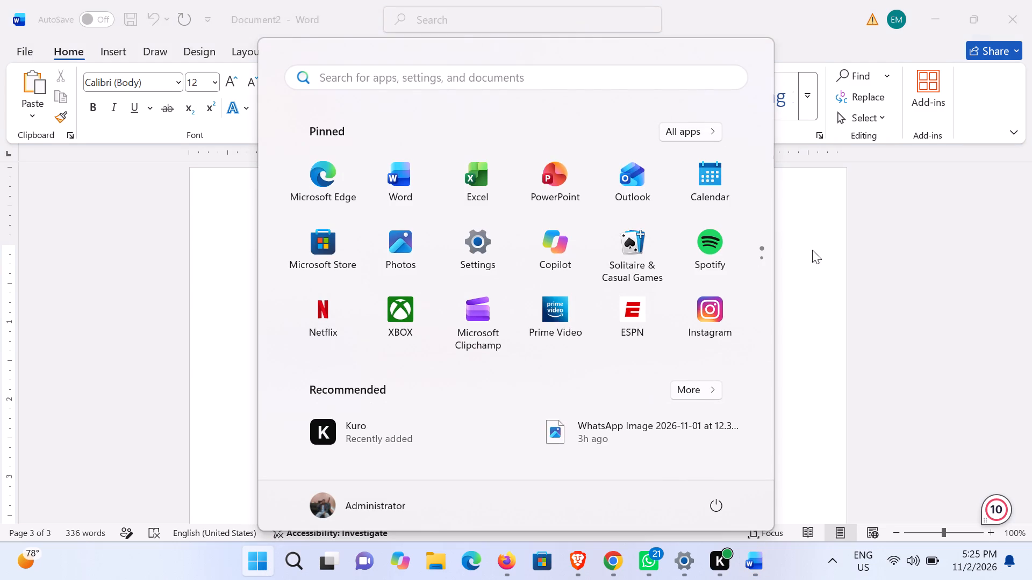
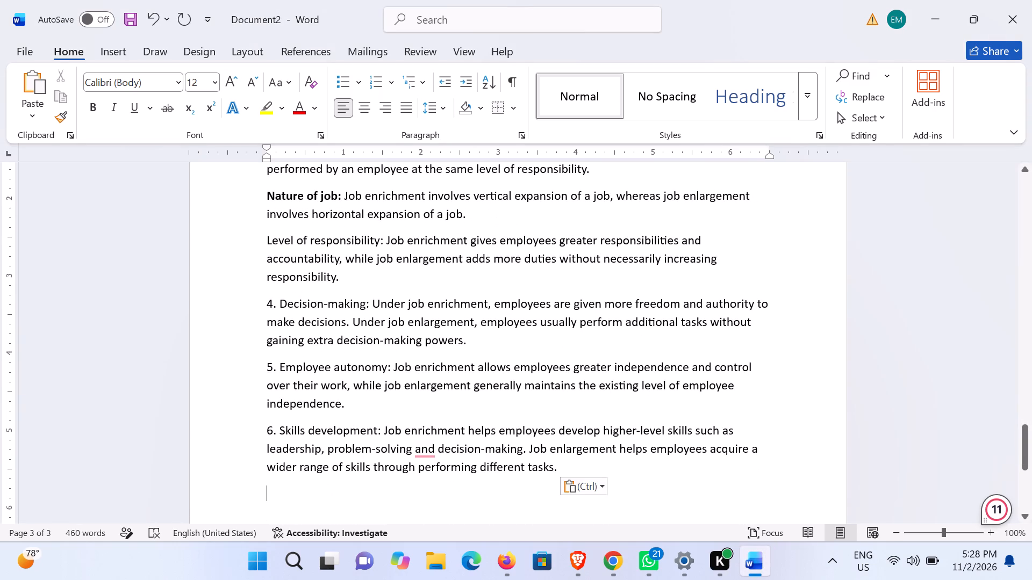
# Make the label "Level of responsibility:" bold.
pyautogui.click(382, 238)
pyautogui.moveTo(382, 238); pyautogui.dragTo(280, 238)
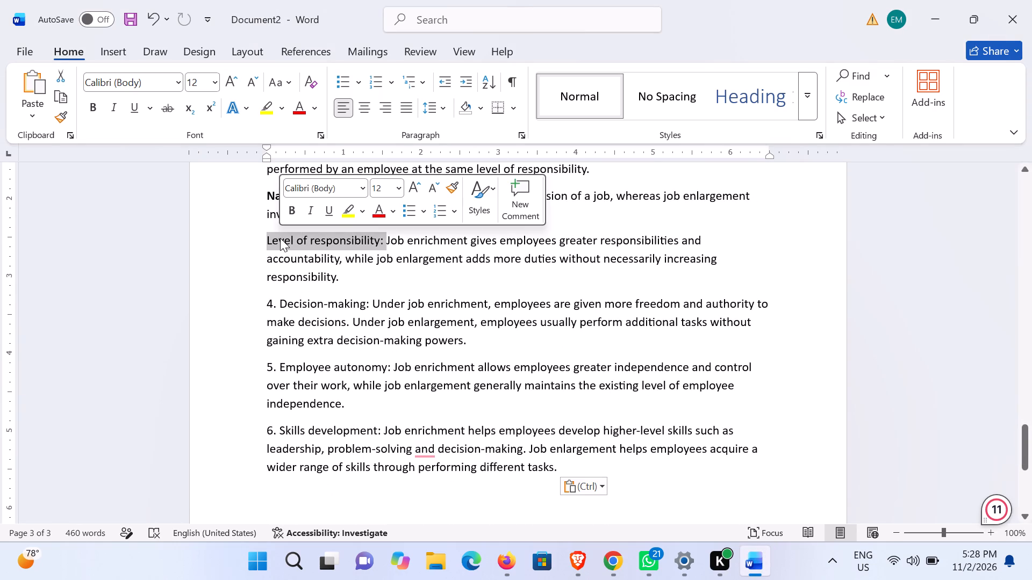
pyautogui.click(294, 199)
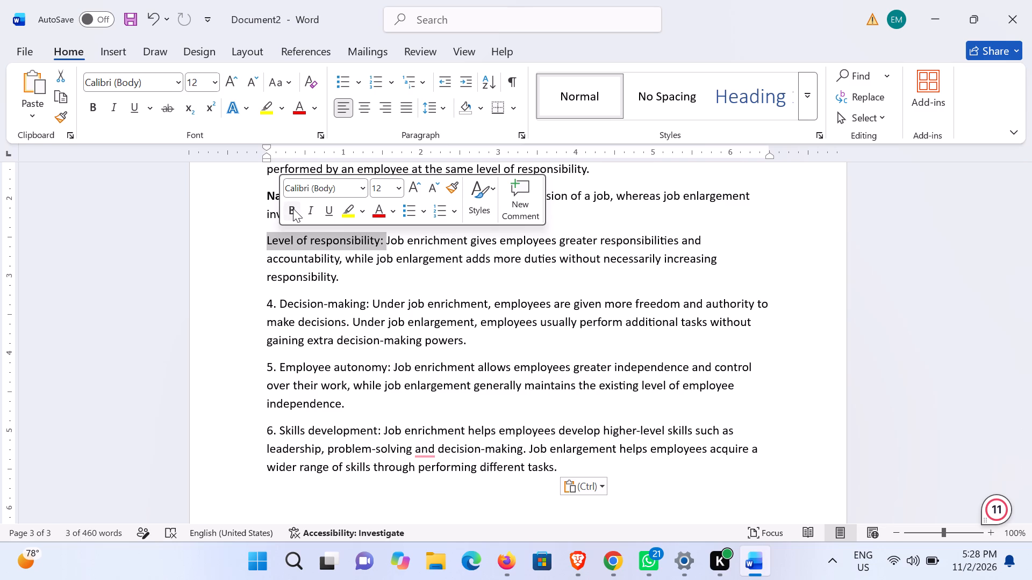
pyautogui.click(293, 208)
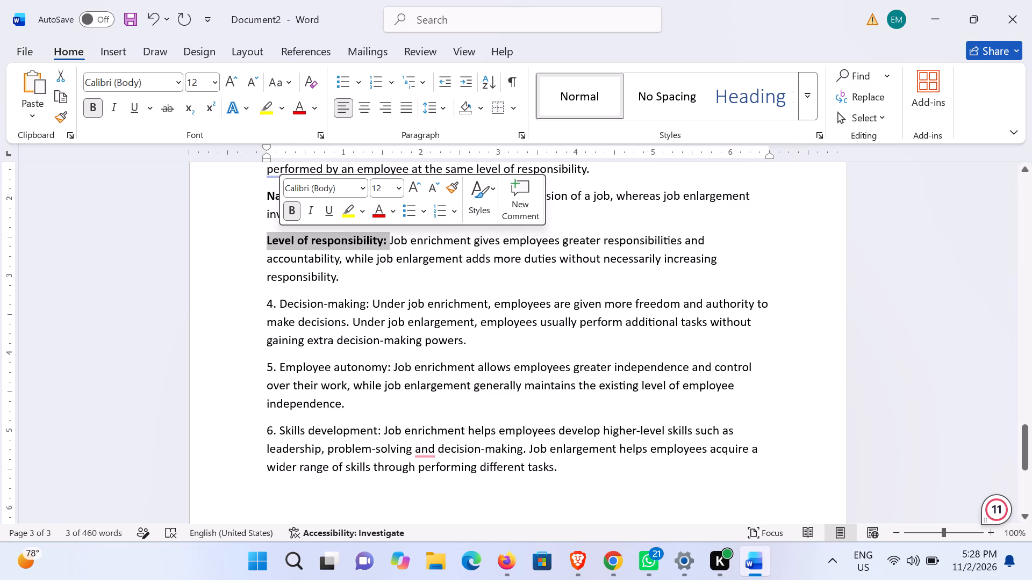
# Delete the number "4." before "Decision-making:" and make that label bold.
pyautogui.click(275, 301)
pyautogui.press('BackSpace')
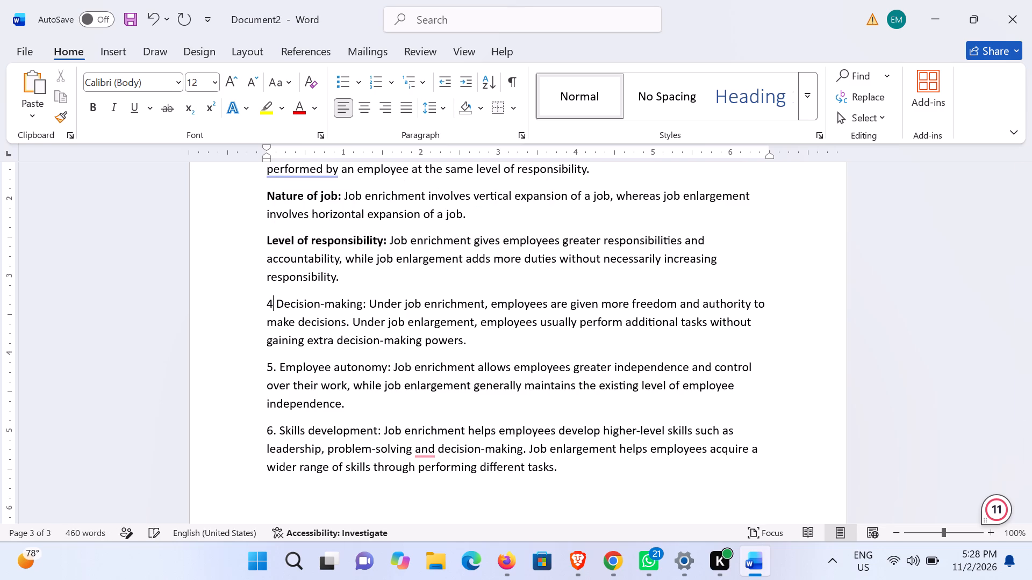
pyautogui.press('BackSpace')
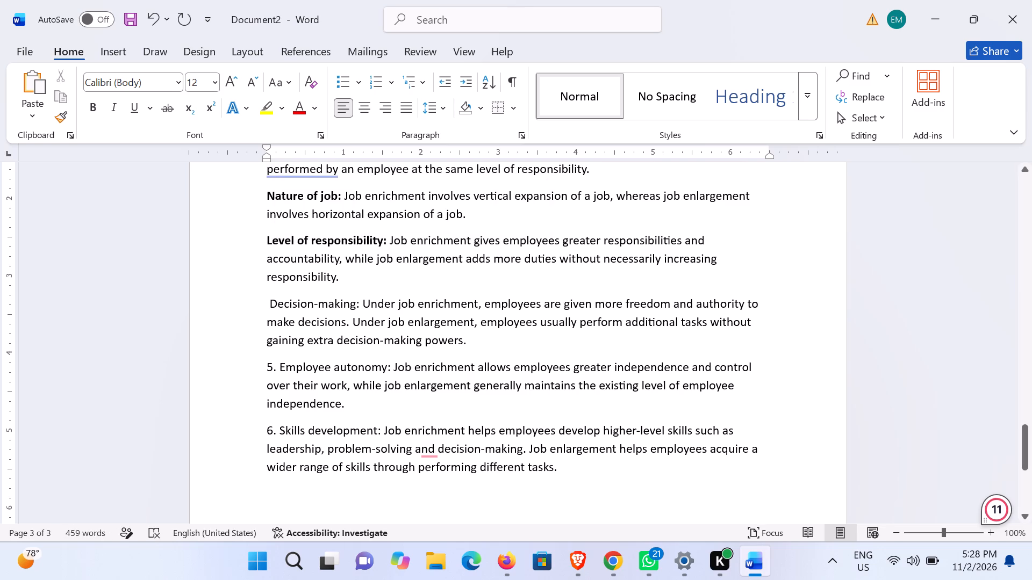
pyautogui.click(357, 302)
pyautogui.click(357, 303)
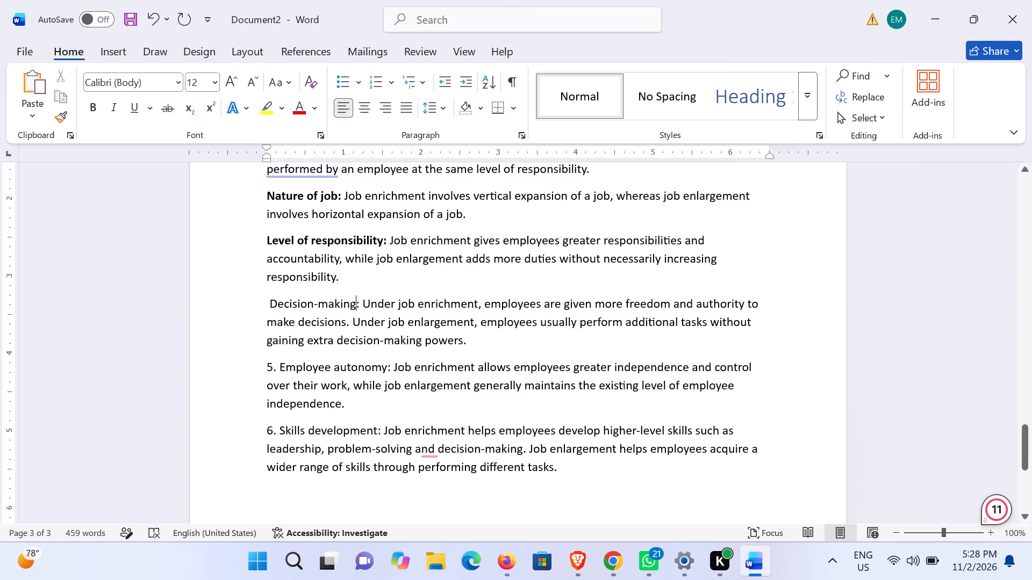
pyautogui.click(357, 303)
pyautogui.click(359, 303)
pyautogui.moveTo(359, 303); pyautogui.dragTo(286, 301)
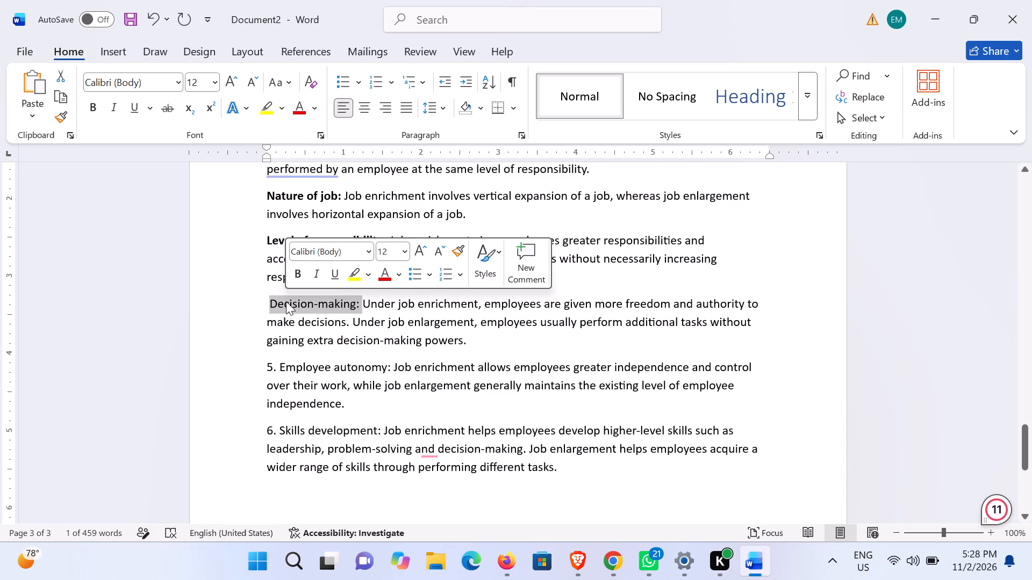
pyautogui.click(302, 269)
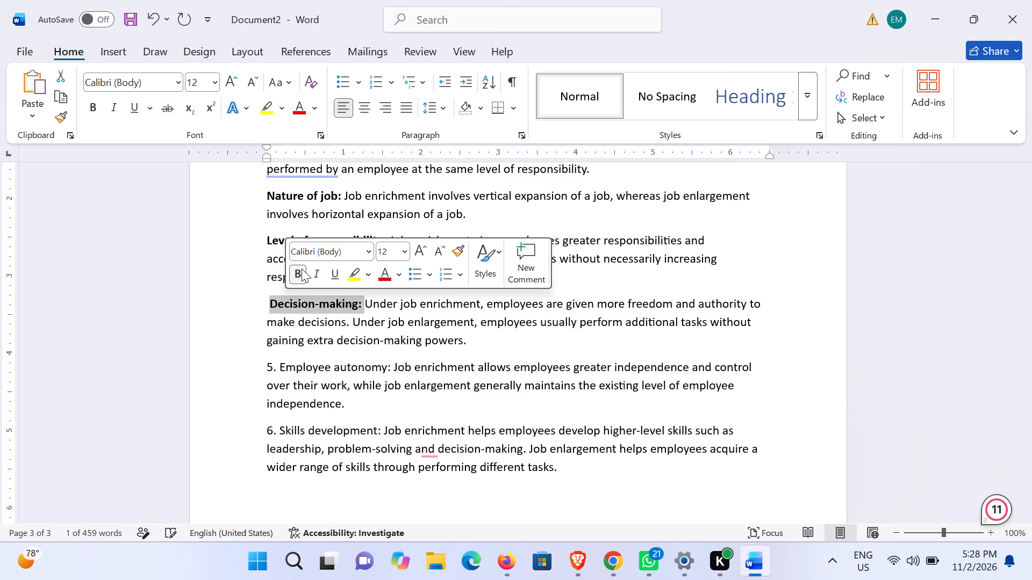
# Make the labels "Employee autonomy:" and "Skills development:" bold.
pyautogui.click(389, 365)
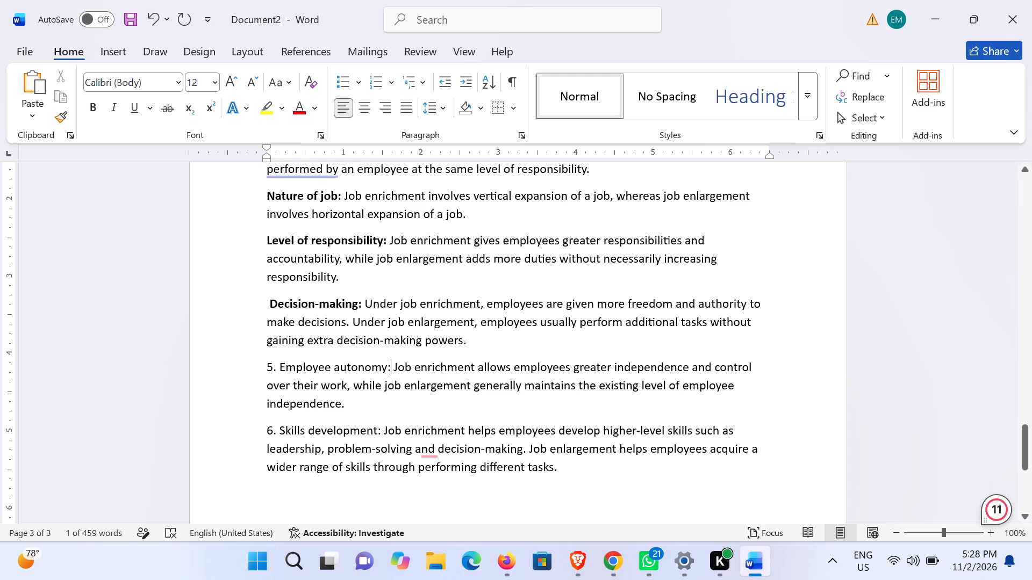
pyautogui.moveTo(389, 365); pyautogui.dragTo(313, 363)
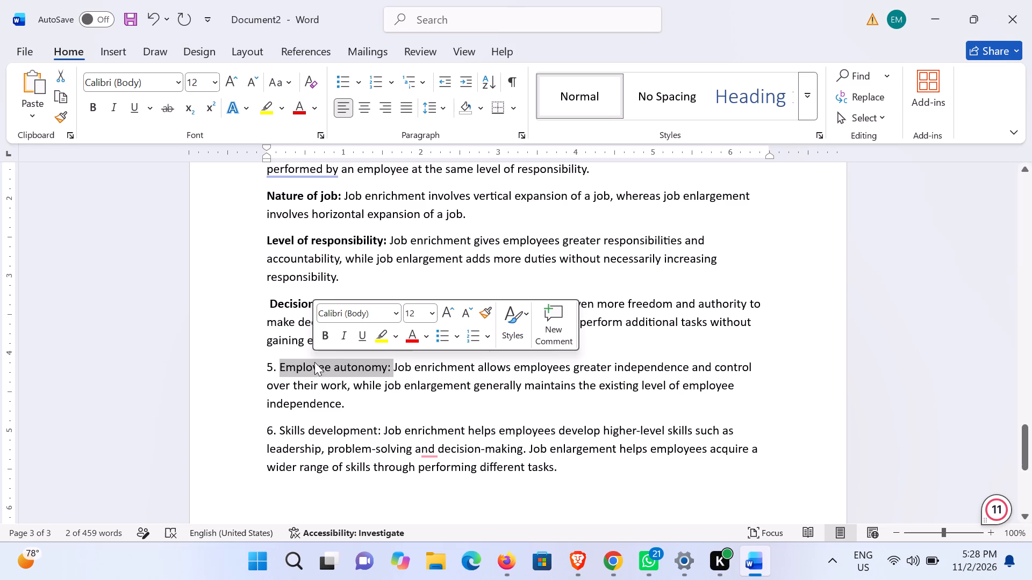
pyautogui.click(324, 343)
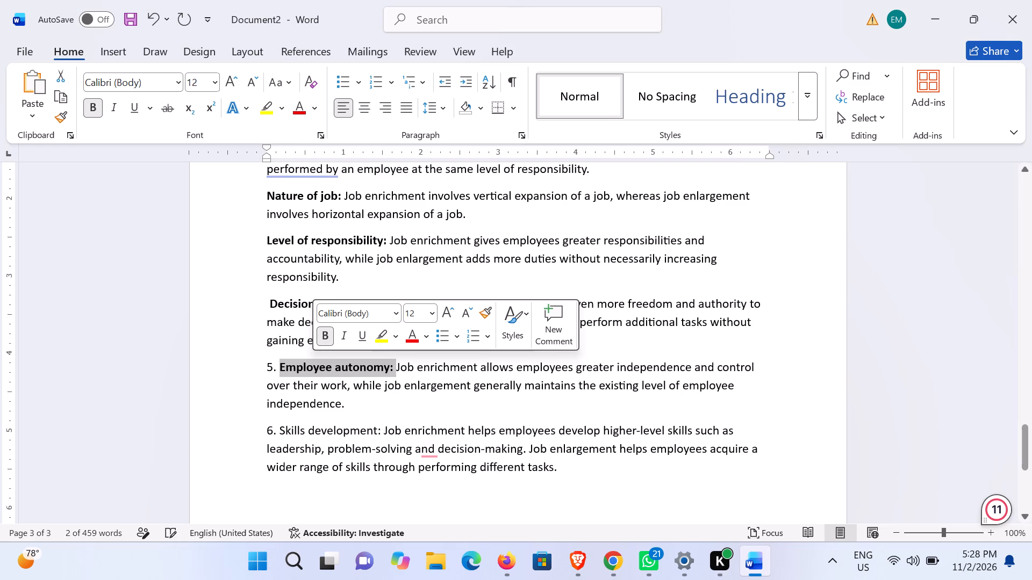
pyautogui.click(381, 428)
pyautogui.moveTo(381, 428); pyautogui.dragTo(290, 427)
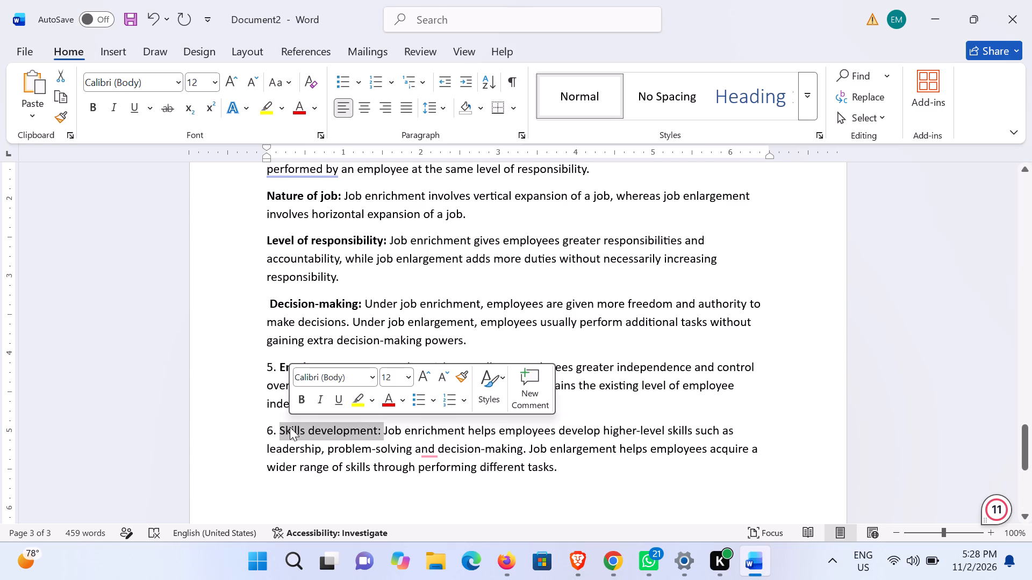
pyautogui.click(298, 407)
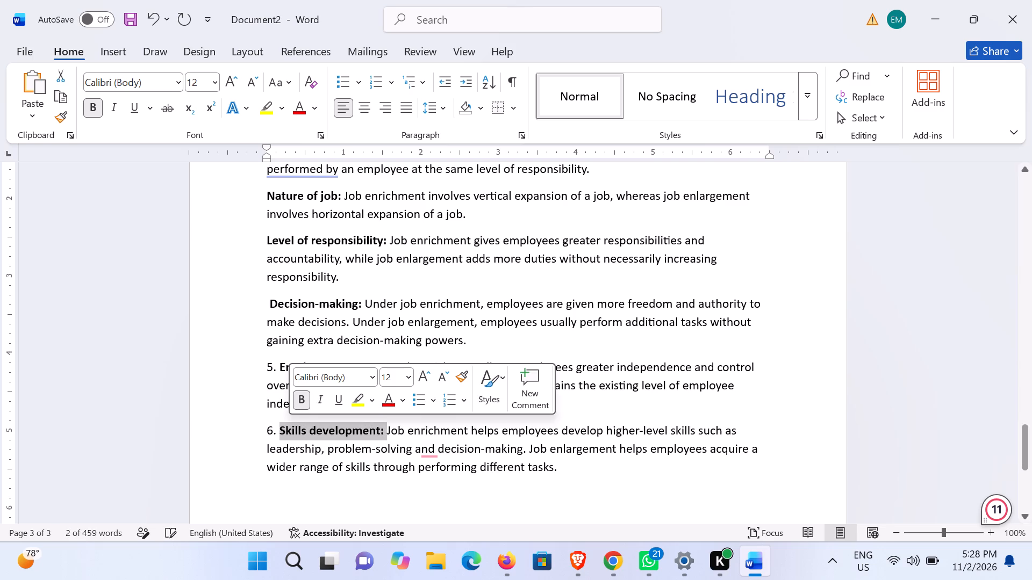
# Delete the number "6." before the label "Skills development:".
pyautogui.click(275, 431)
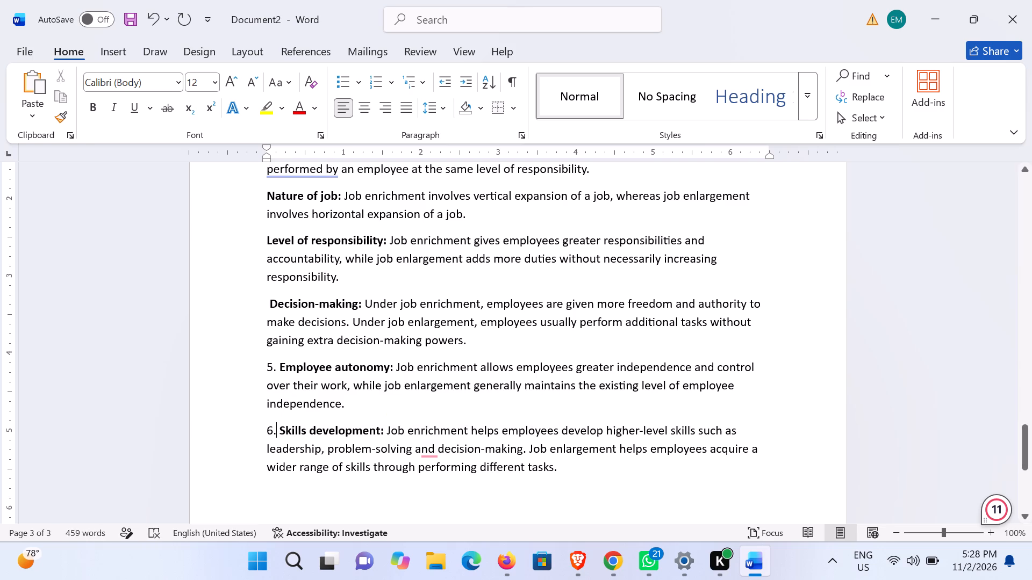
pyautogui.press('BackSpace')
pyautogui.press('BackSpace')
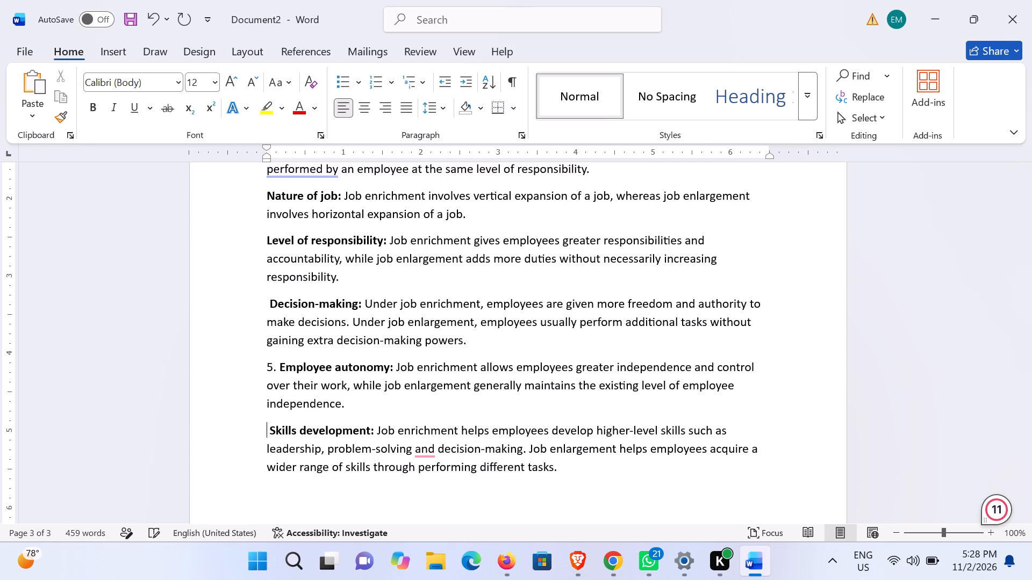
# Delete the number "5." before the label "Employee autonomy:".
pyautogui.click(275, 368)
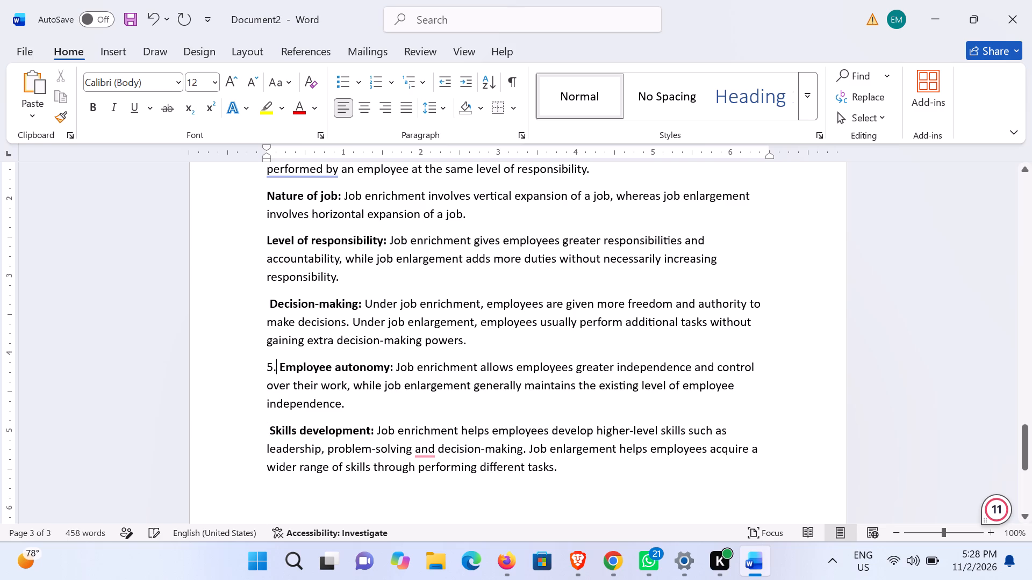
pyautogui.press('BackSpace')
pyautogui.press('BackSpace')
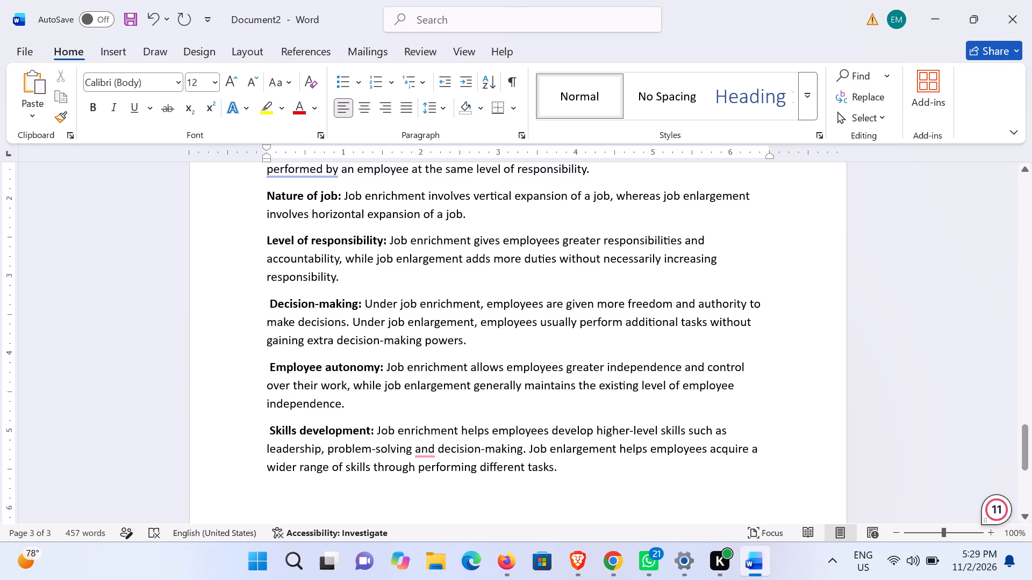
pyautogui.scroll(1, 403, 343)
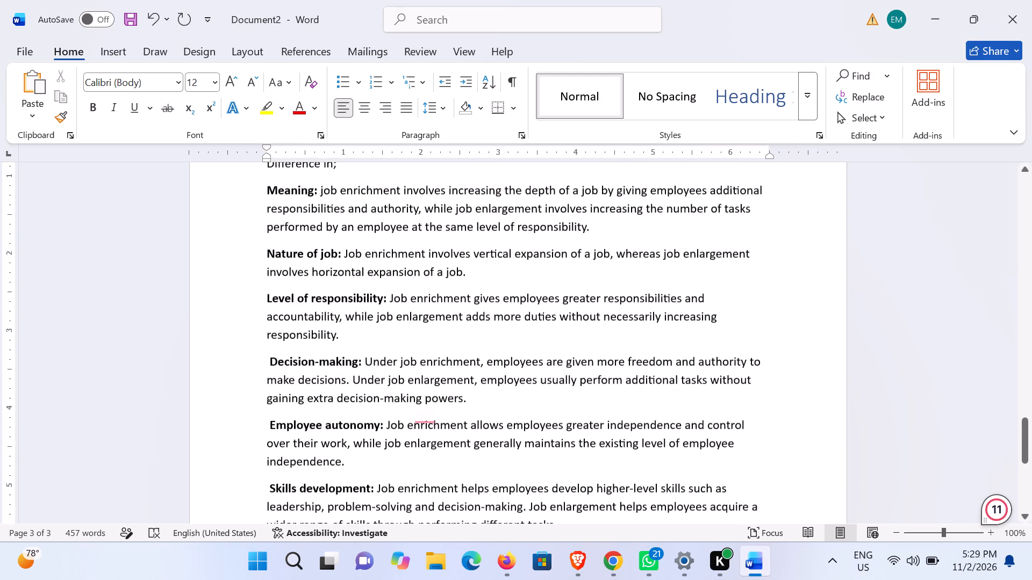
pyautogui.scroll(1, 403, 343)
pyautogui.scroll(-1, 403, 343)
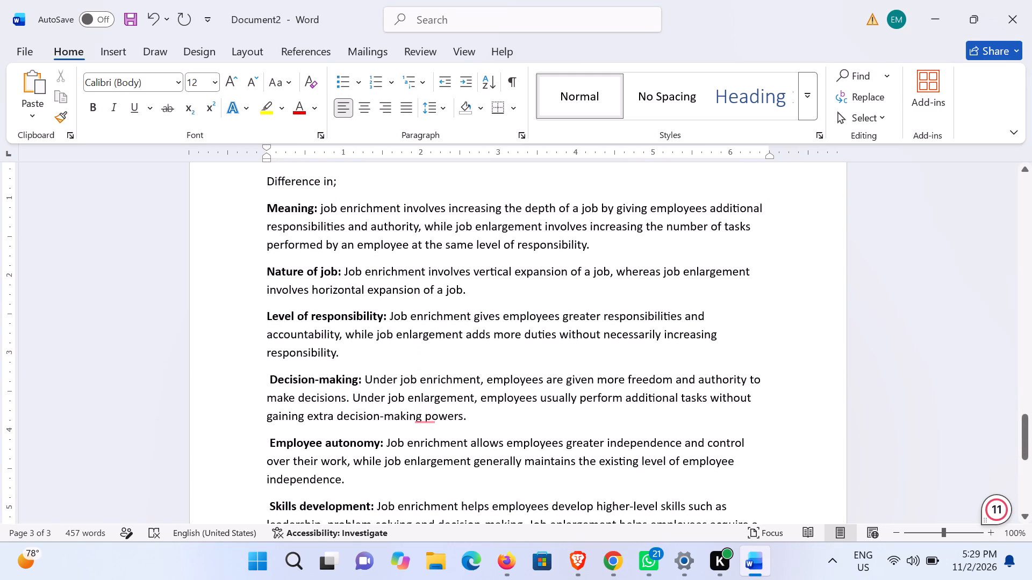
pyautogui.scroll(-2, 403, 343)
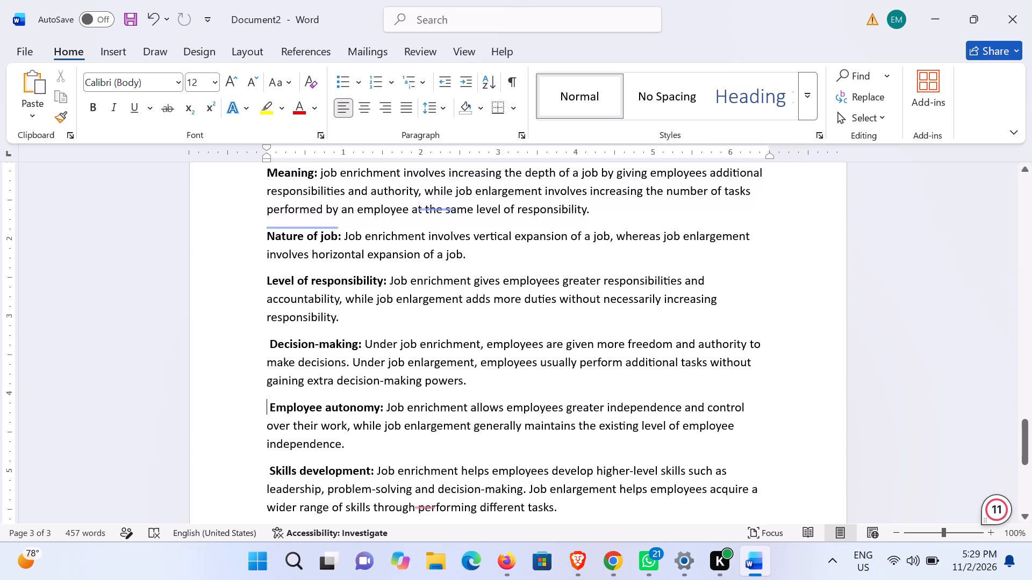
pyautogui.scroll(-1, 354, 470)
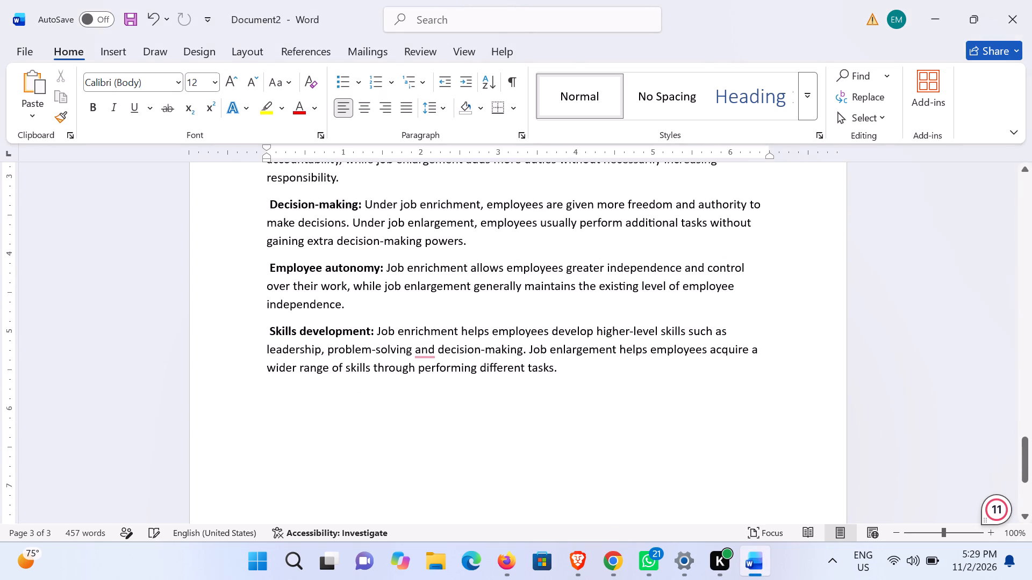
pyautogui.press('Return')
pyautogui.hotkey('ctrl', 'v')
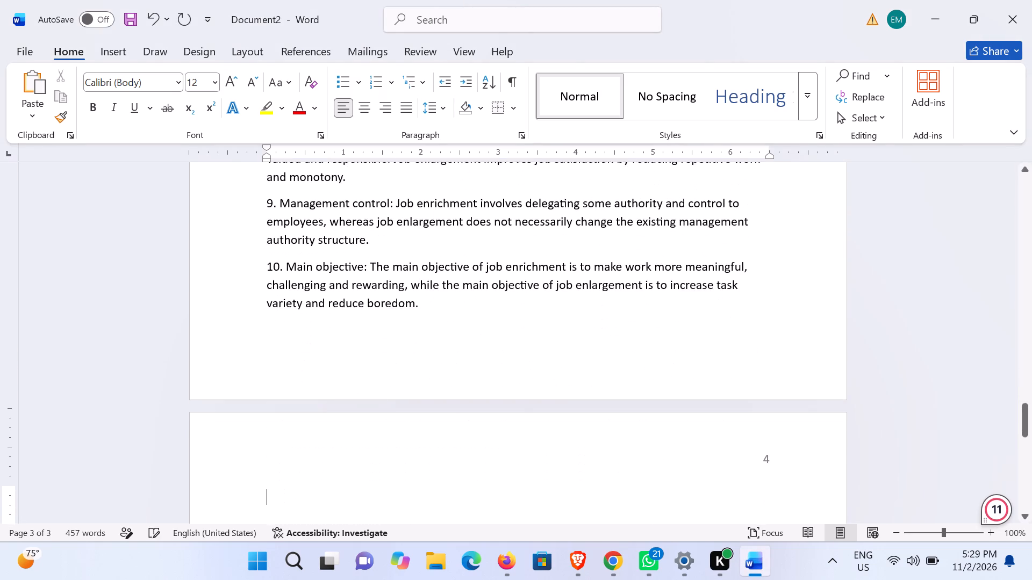
# Make the label "Employee motivation:" bold.
pyautogui.scroll(4, 422, 308)
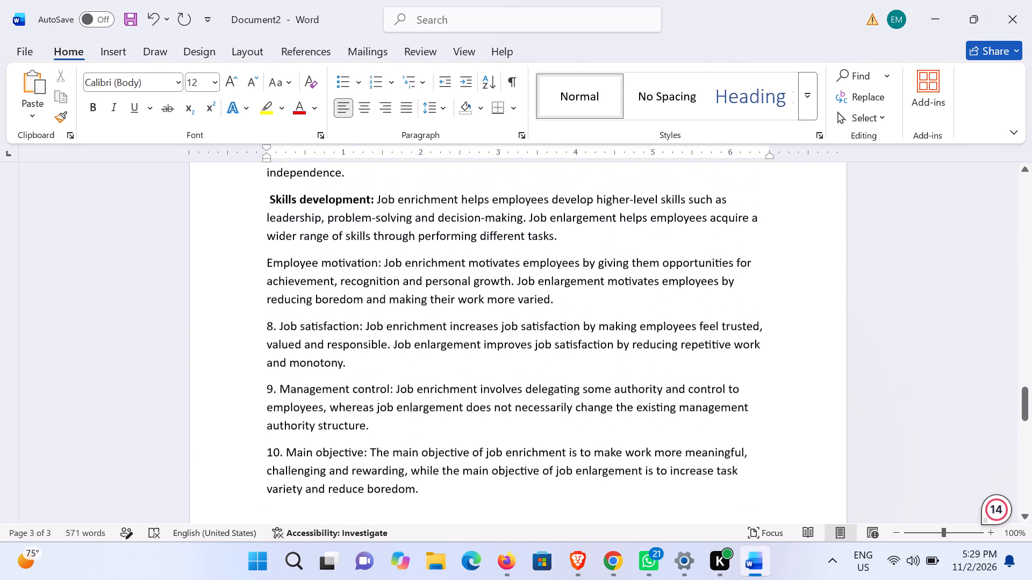
pyautogui.scroll(1, 422, 308)
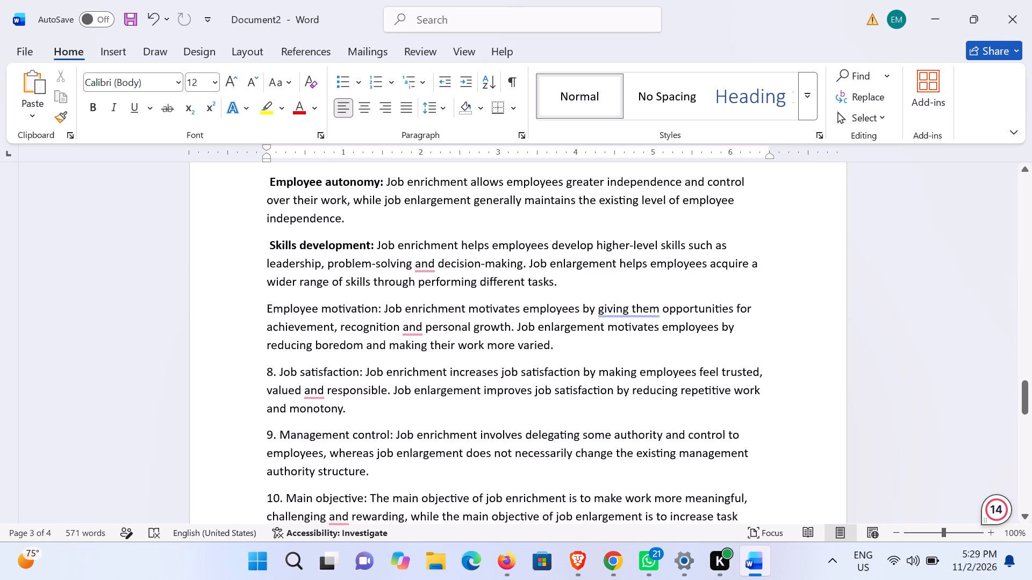
pyautogui.click(379, 307)
pyautogui.moveTo(379, 307); pyautogui.dragTo(284, 313)
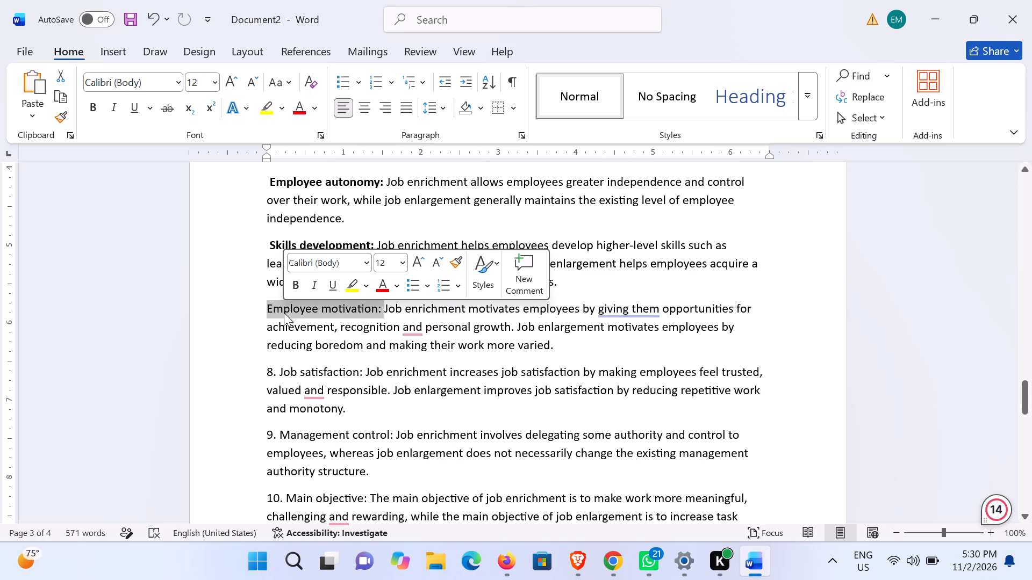
pyautogui.click(295, 283)
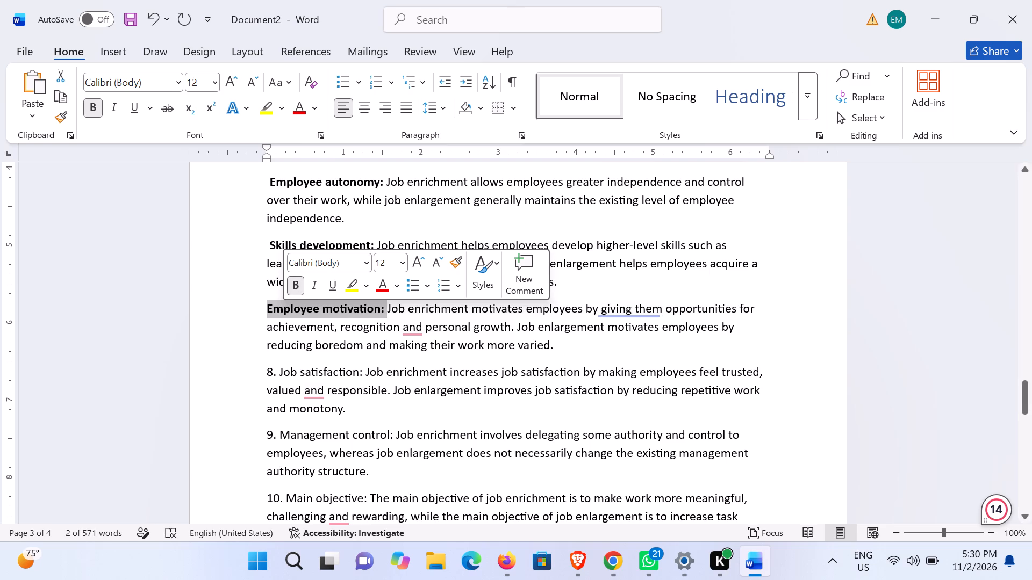
# Make the label "Job satisfaction:" bold and delete the number "8." before it.
pyautogui.click(362, 367)
pyautogui.moveTo(362, 367); pyautogui.dragTo(295, 374)
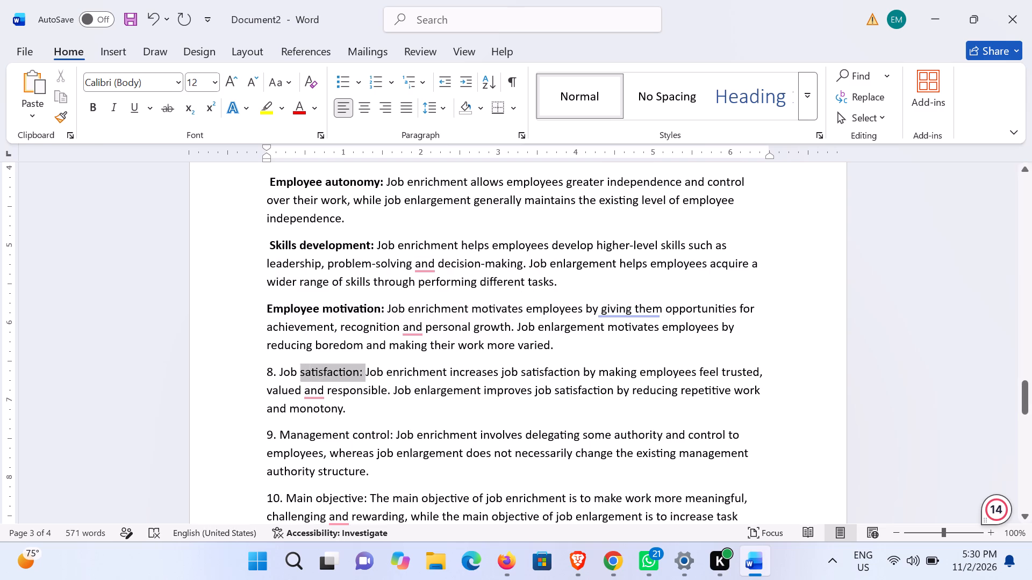
pyautogui.moveTo(295, 374); pyautogui.dragTo(265, 369)
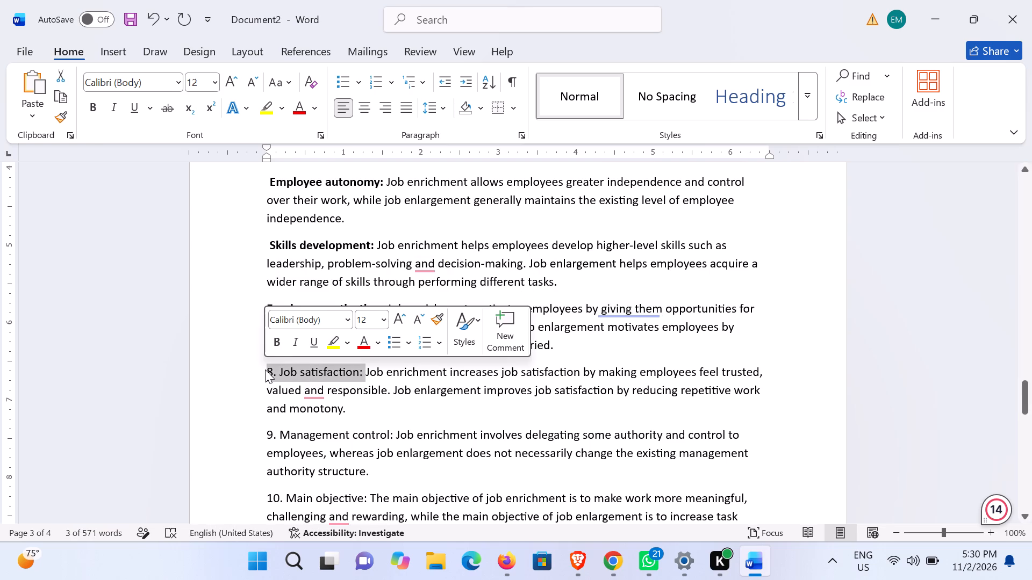
pyautogui.click(275, 342)
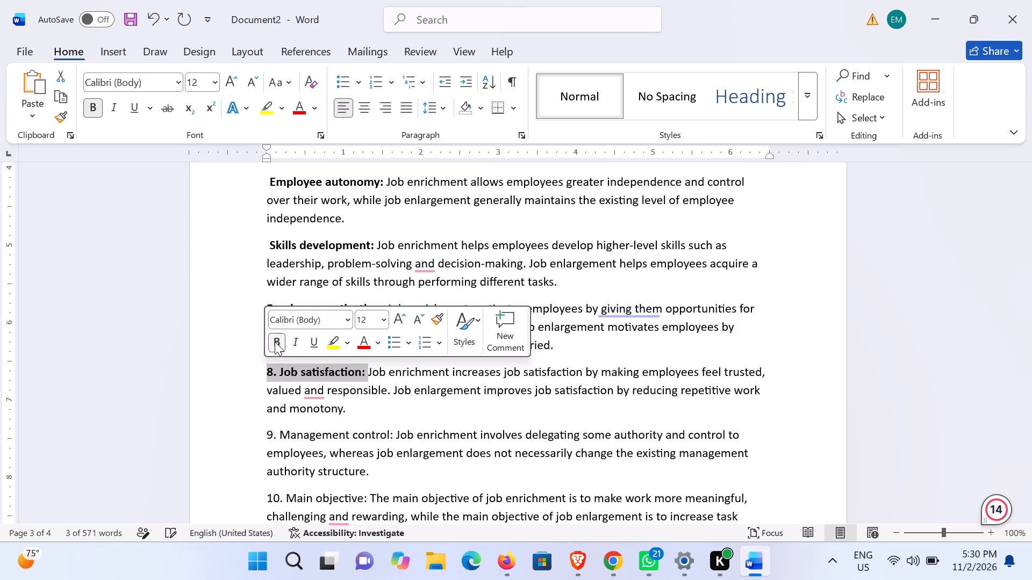
pyautogui.moveTo(340, 409); pyautogui.dragTo(255, 360)
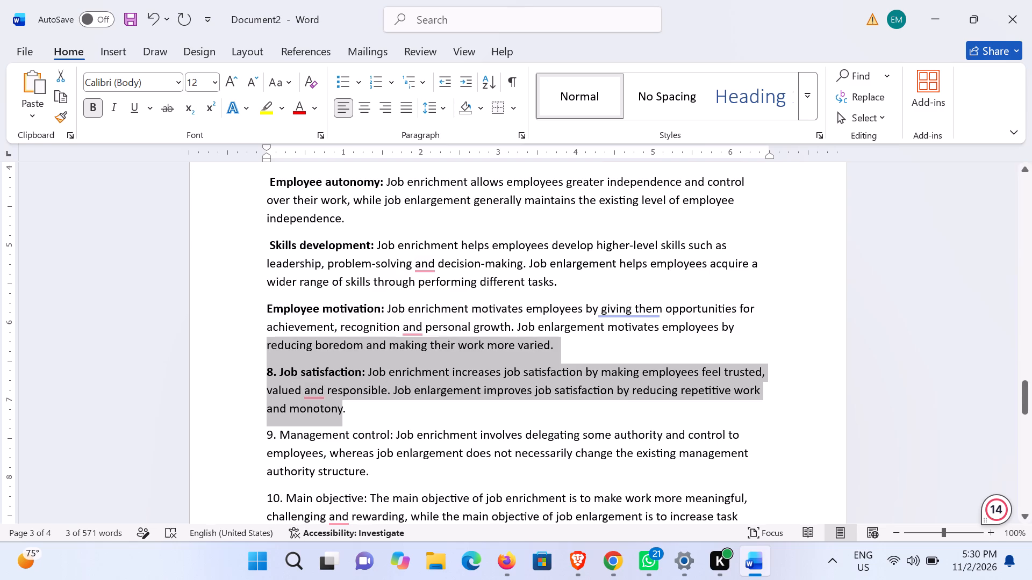
pyautogui.moveTo(255, 360); pyautogui.dragTo(289, 376)
pyautogui.moveTo(257, 382); pyautogui.dragTo(278, 378)
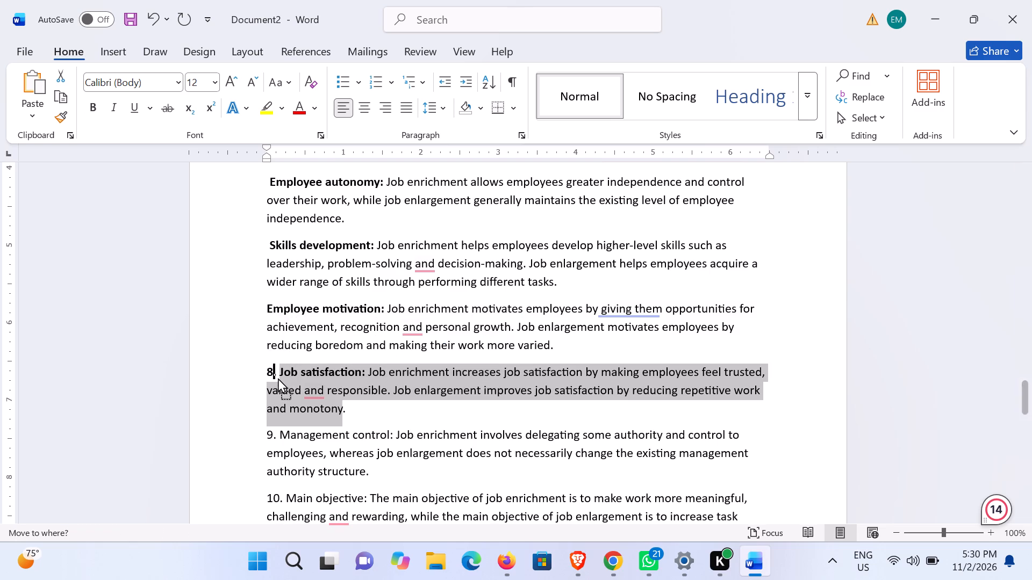
pyautogui.moveTo(278, 378); pyautogui.dragTo(281, 374)
pyautogui.click(281, 374)
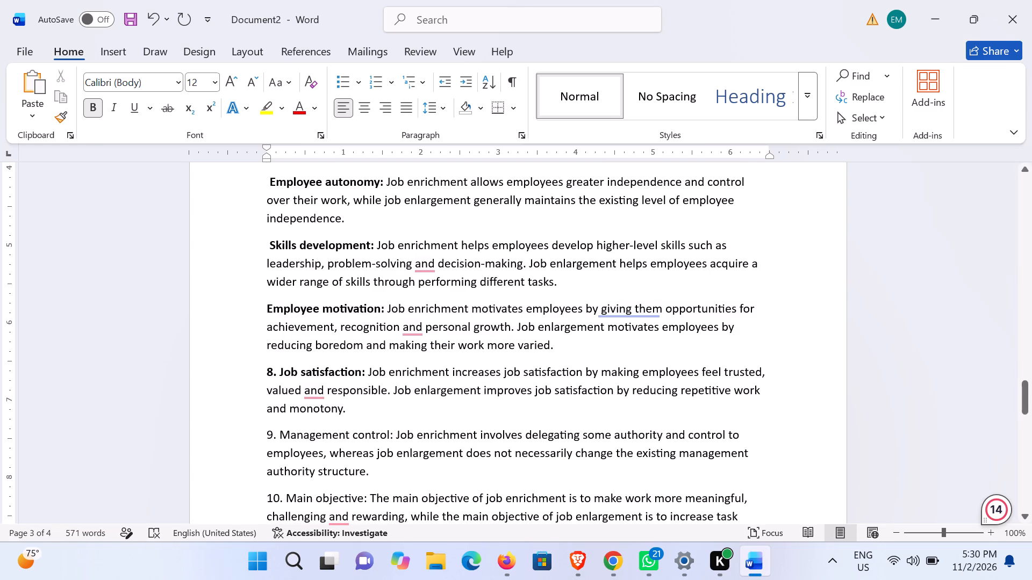
pyautogui.press('BackSpace')
pyautogui.press('BackSpace')
pyautogui.press('BackSpace')
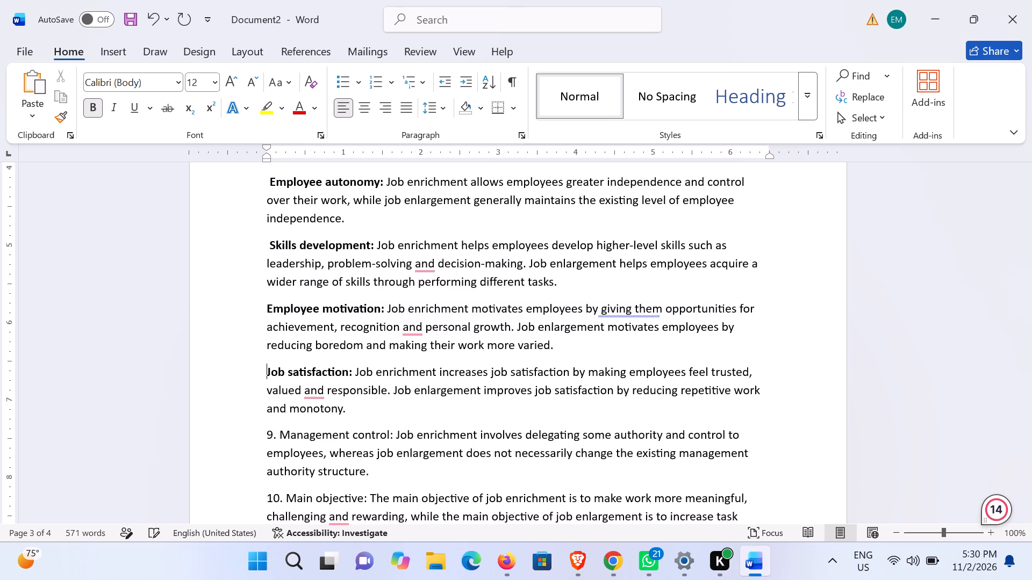
# Make the label "Management control:" bold and delete the number "9." before it.
pyautogui.click(393, 434)
pyautogui.moveTo(393, 434); pyautogui.dragTo(324, 438)
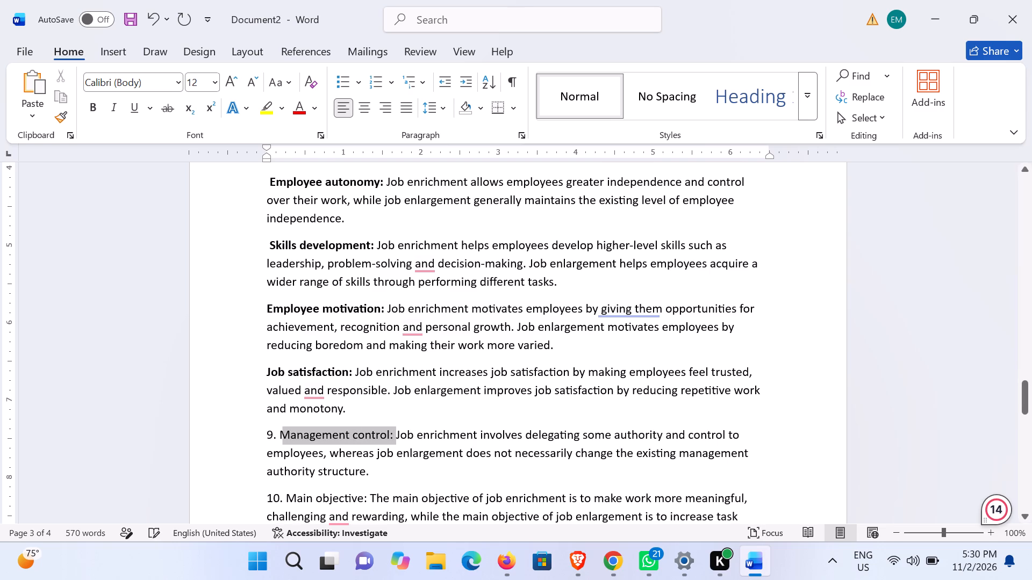
pyautogui.moveTo(324, 438); pyautogui.dragTo(272, 434)
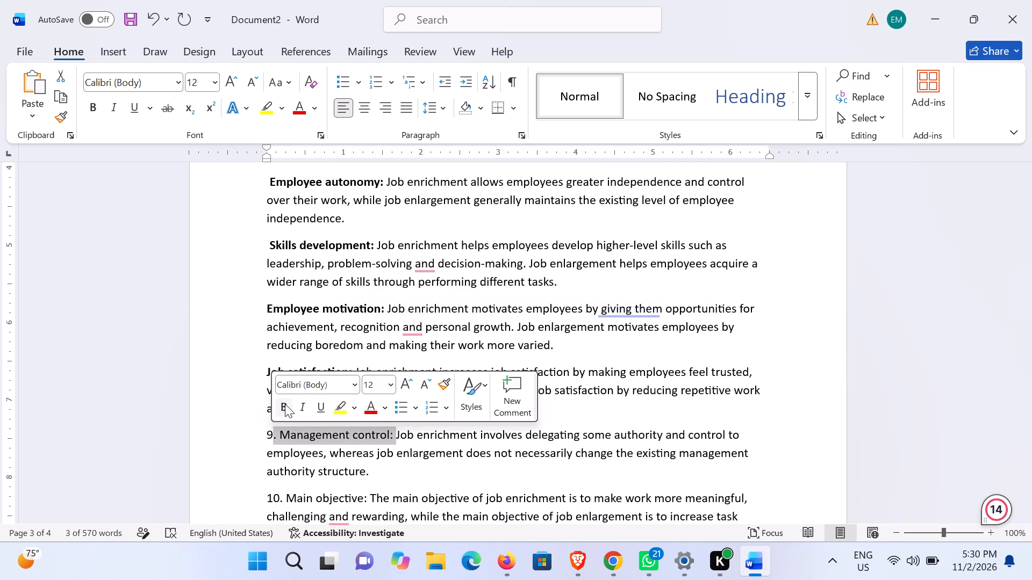
pyautogui.click(285, 404)
pyautogui.click(278, 438)
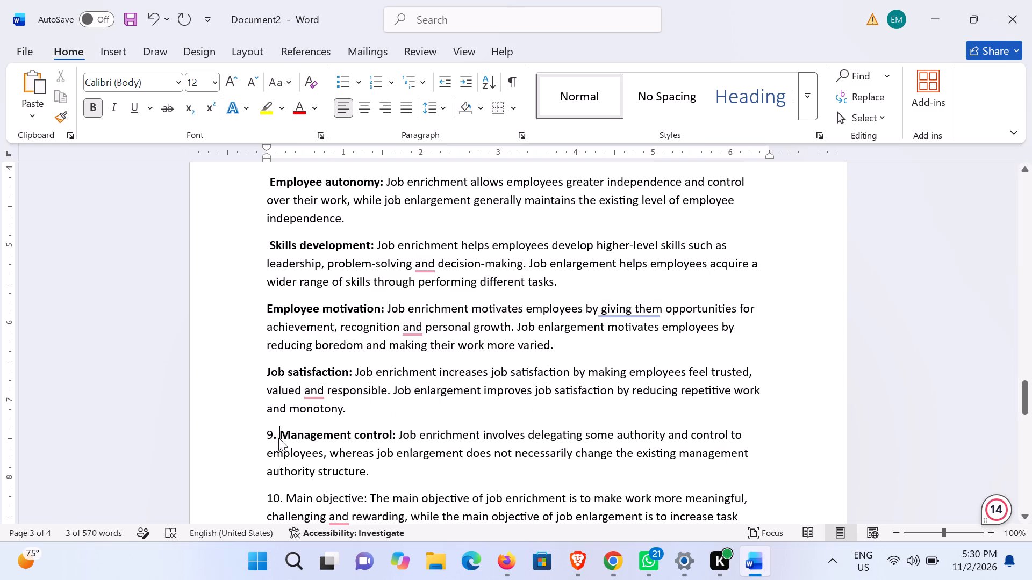
pyautogui.press('BackSpace')
pyautogui.press('BackSpace')
pyautogui.press('BackSpace')
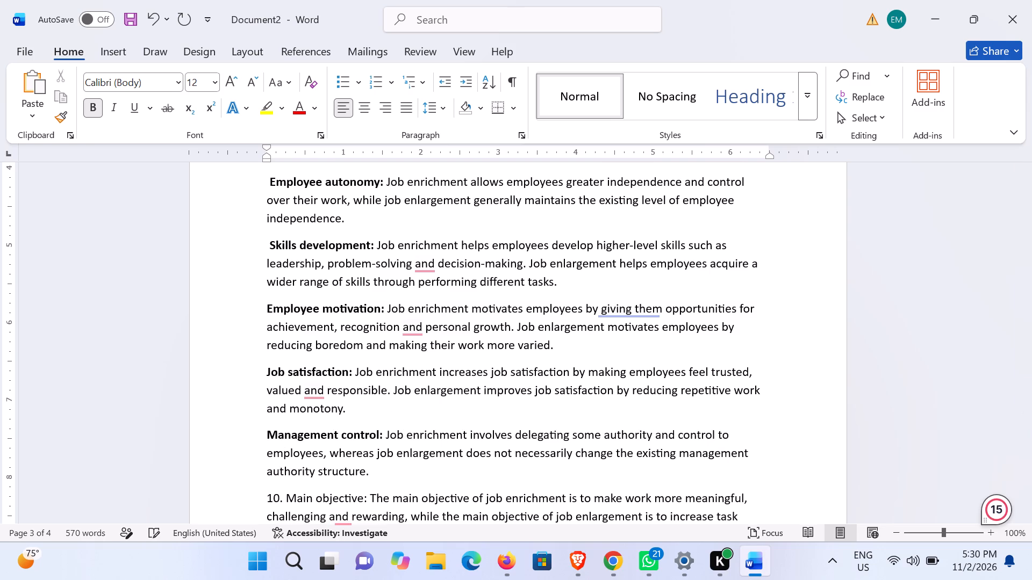
# Make the label "Main objective:" bold and delete the number "10." before it.
pyautogui.scroll(-1, 340, 478)
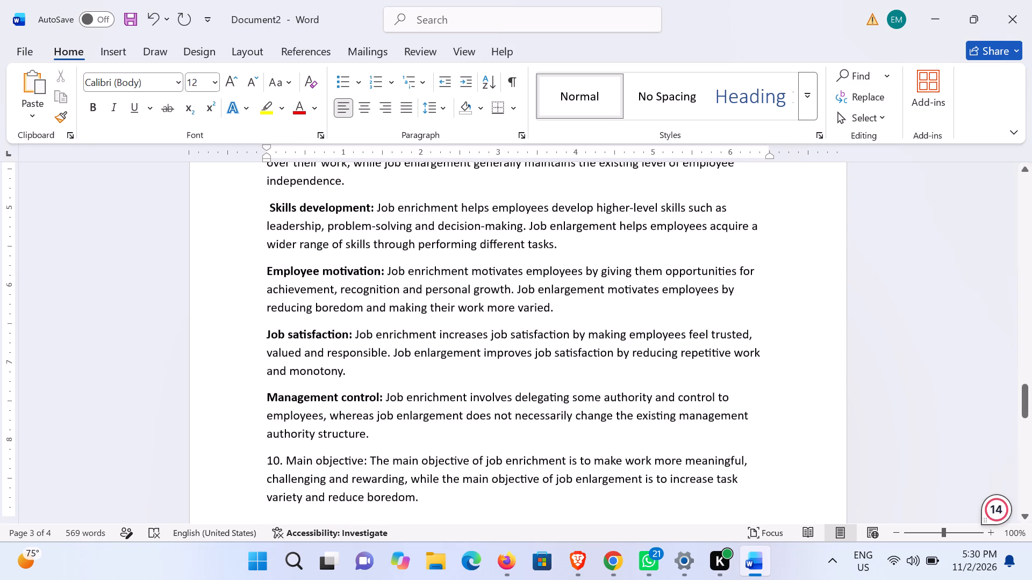
pyautogui.click(370, 461)
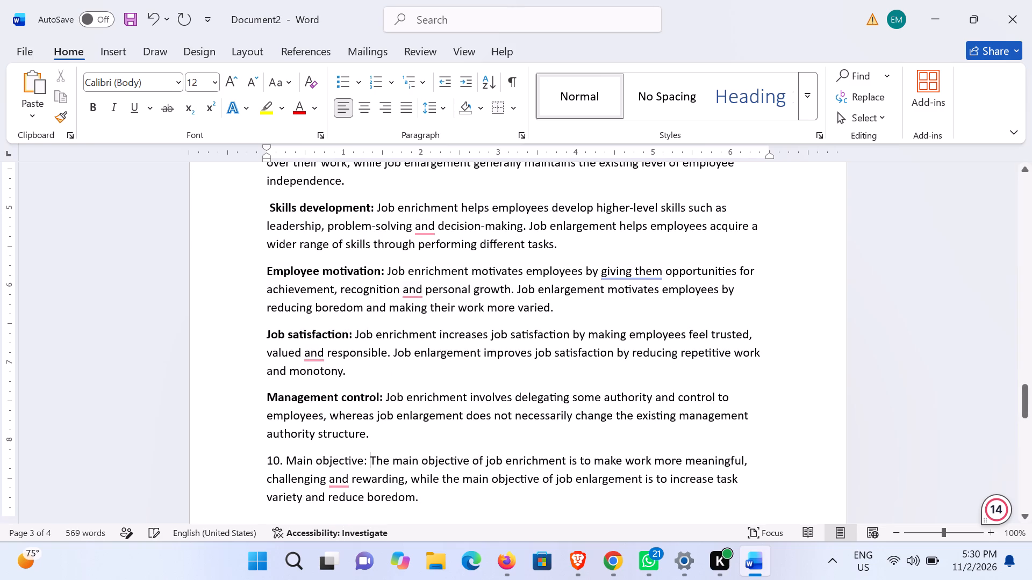
pyautogui.moveTo(370, 461); pyautogui.dragTo(270, 460)
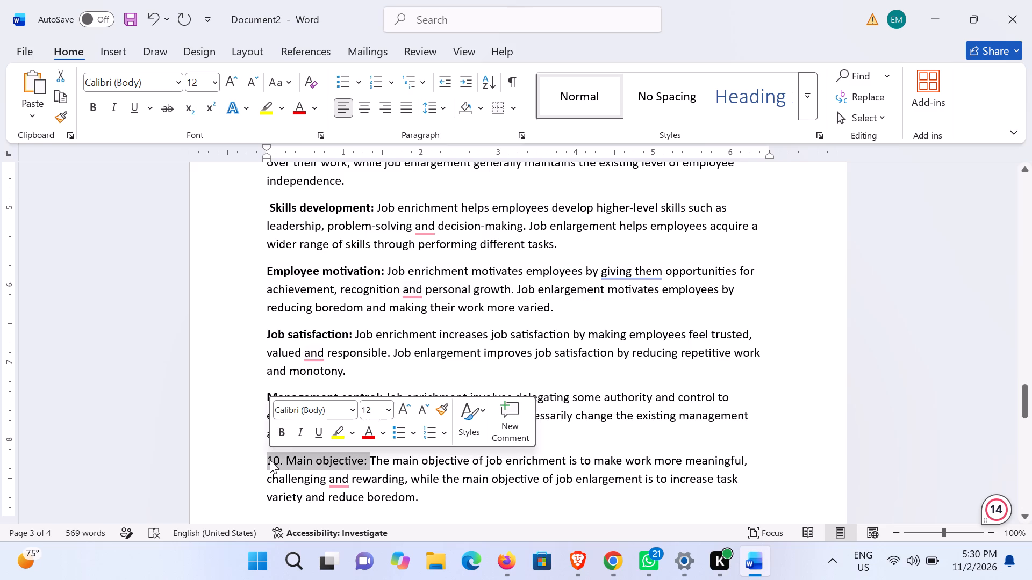
pyautogui.click(284, 434)
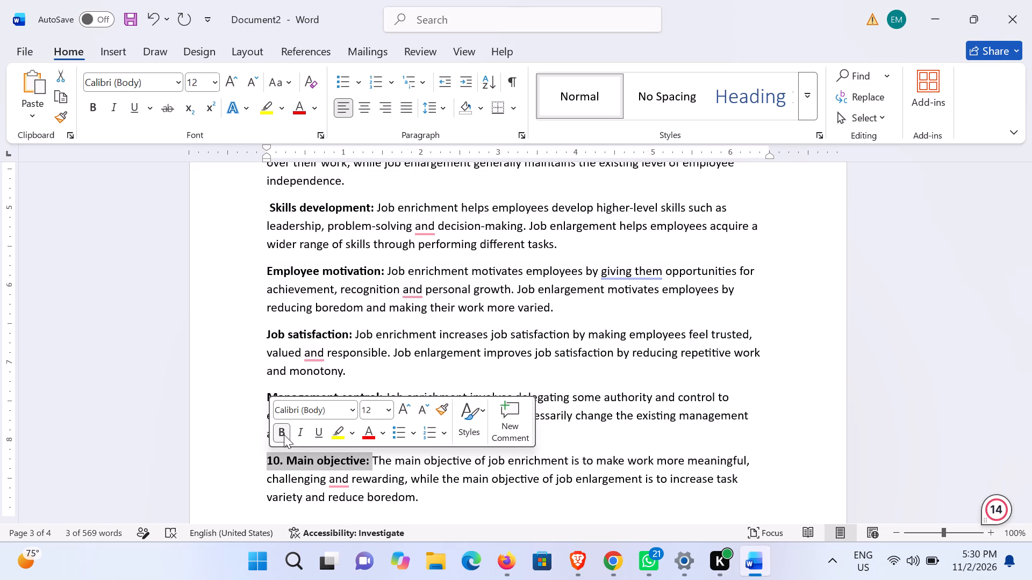
pyautogui.click(283, 458)
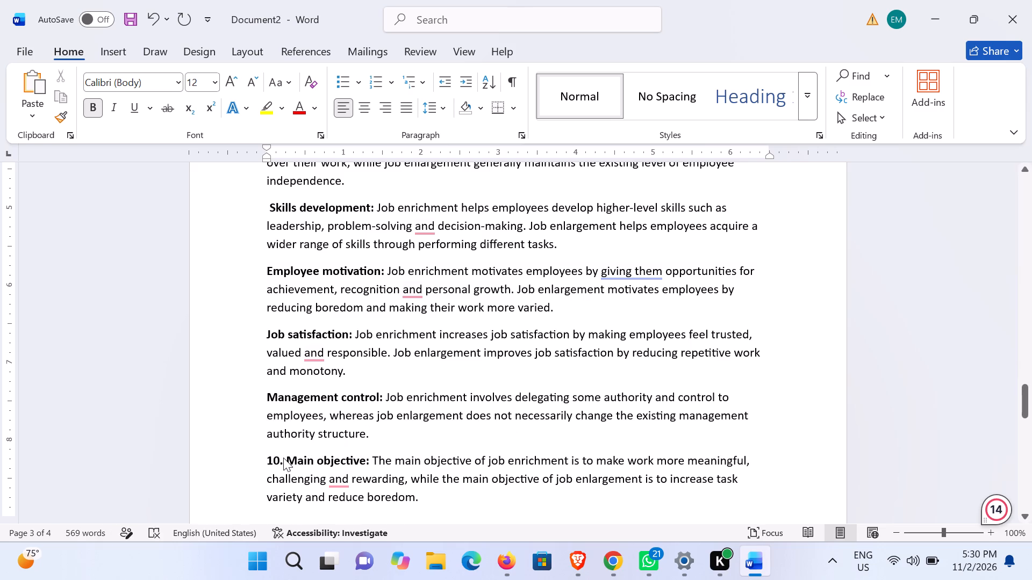
pyautogui.press('BackSpace')
pyautogui.press('BackSpace')
pyautogui.press('BackSpace')
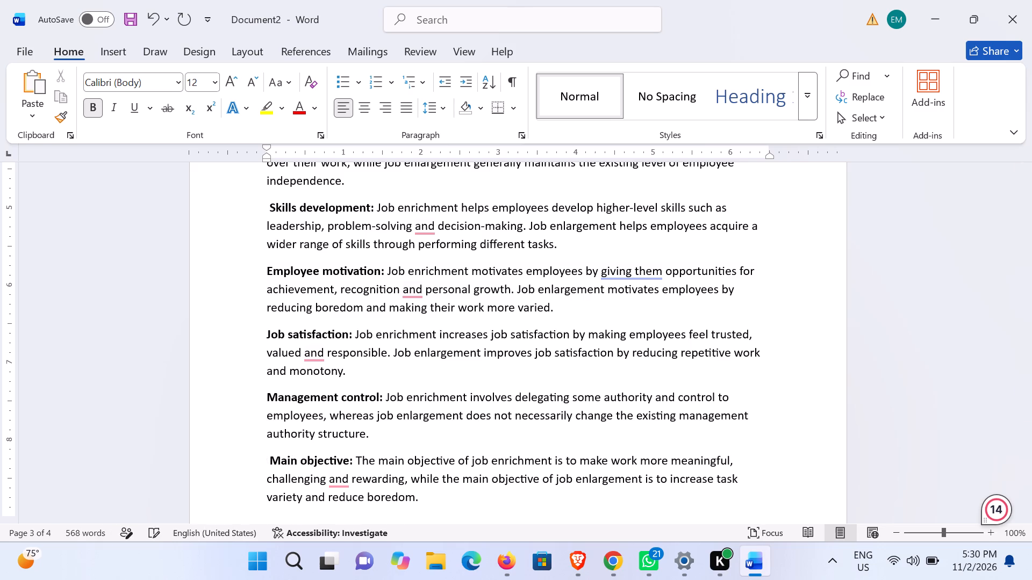
# Review the list of differences between job enrichment and job enlargement through to the end of the document.
pyautogui.scroll(-1, 283, 458)
pyautogui.scroll(1, 283, 458)
pyautogui.scroll(-1, 283, 458)
pyautogui.scroll(1, 283, 458)
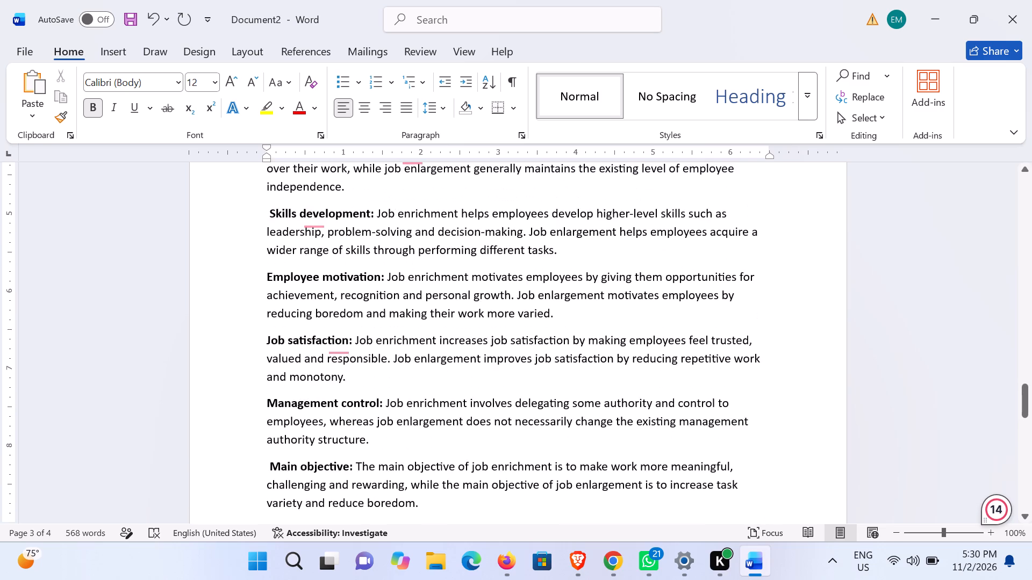
pyautogui.scroll(1, 283, 458)
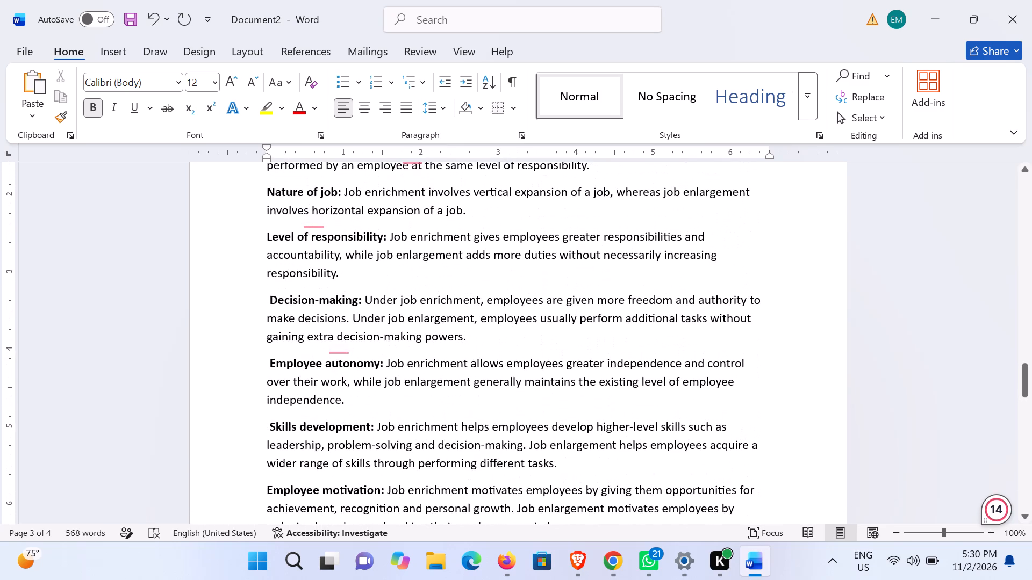
pyautogui.scroll(2, 283, 458)
pyautogui.scroll(-1, 283, 458)
pyautogui.scroll(1, 283, 458)
pyautogui.scroll(-2, 283, 458)
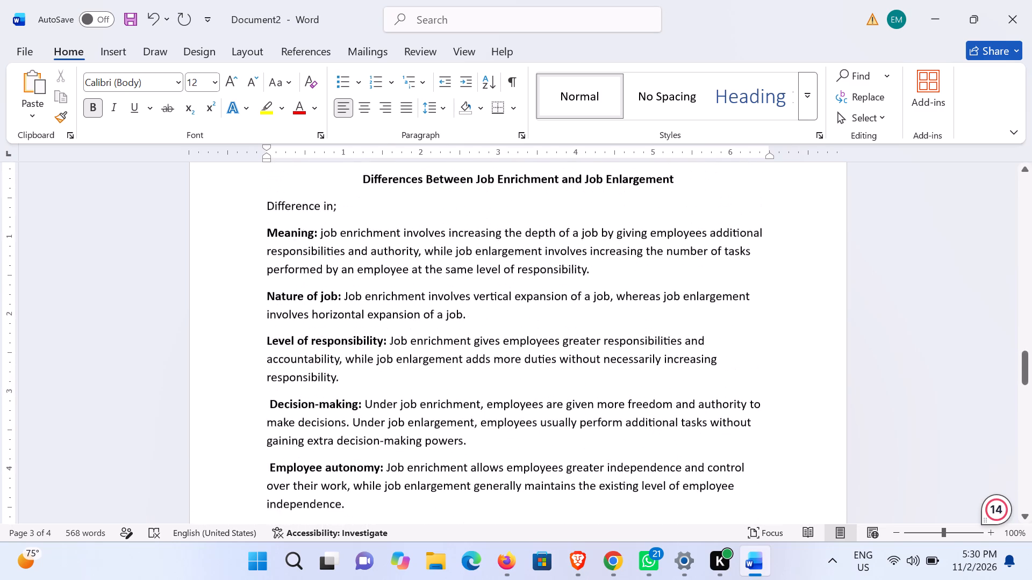
pyautogui.scroll(-5, 283, 458)
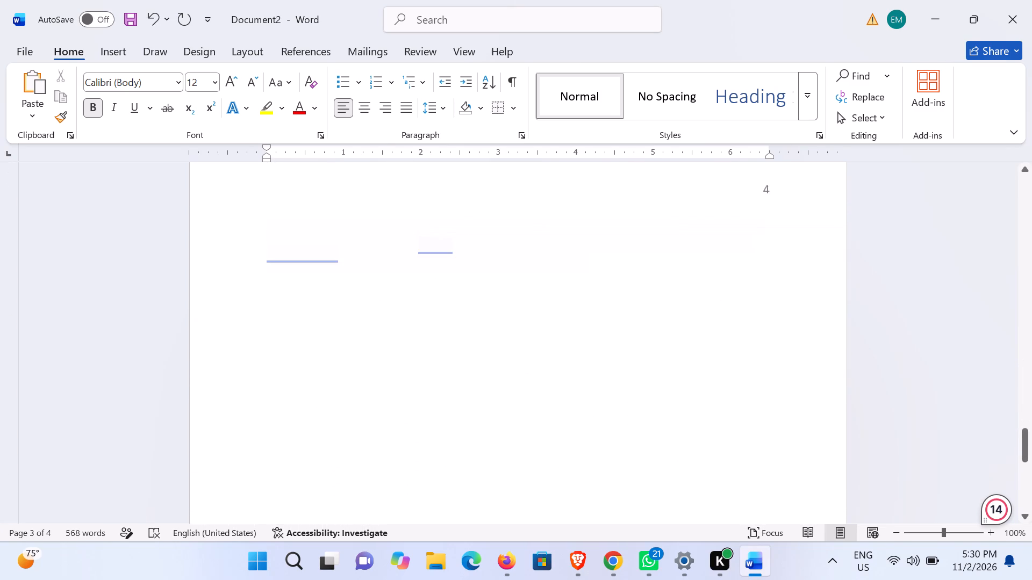
pyautogui.scroll(-3, 283, 458)
pyautogui.scroll(1, 283, 458)
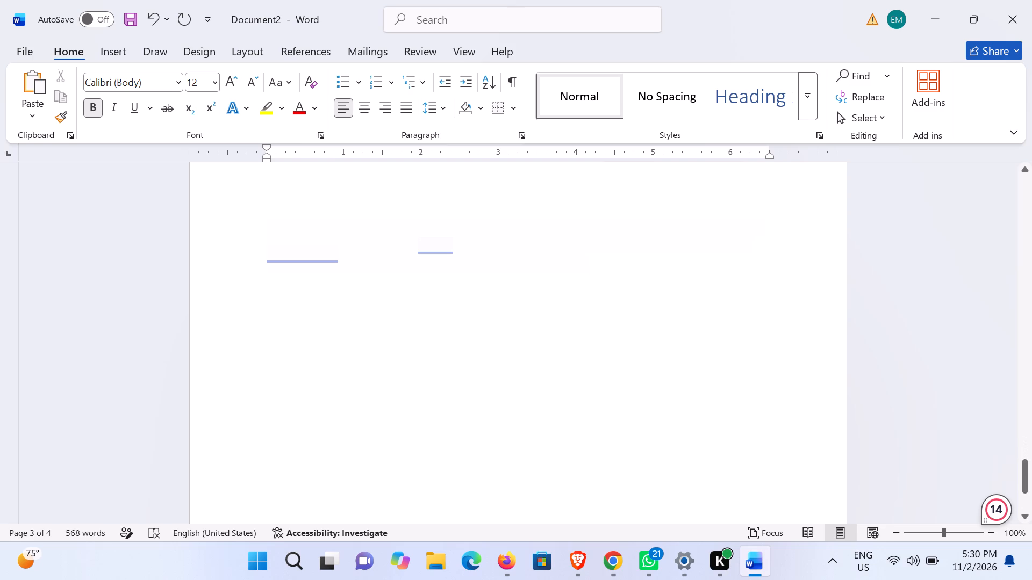
pyautogui.scroll(3, 283, 458)
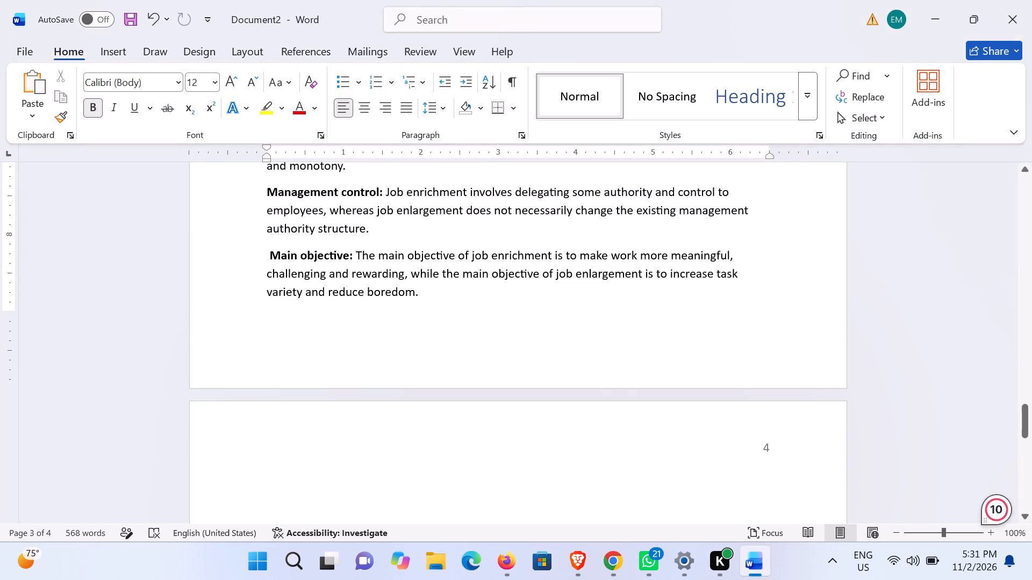
pyautogui.click(442, 297)
pyautogui.press('Return')
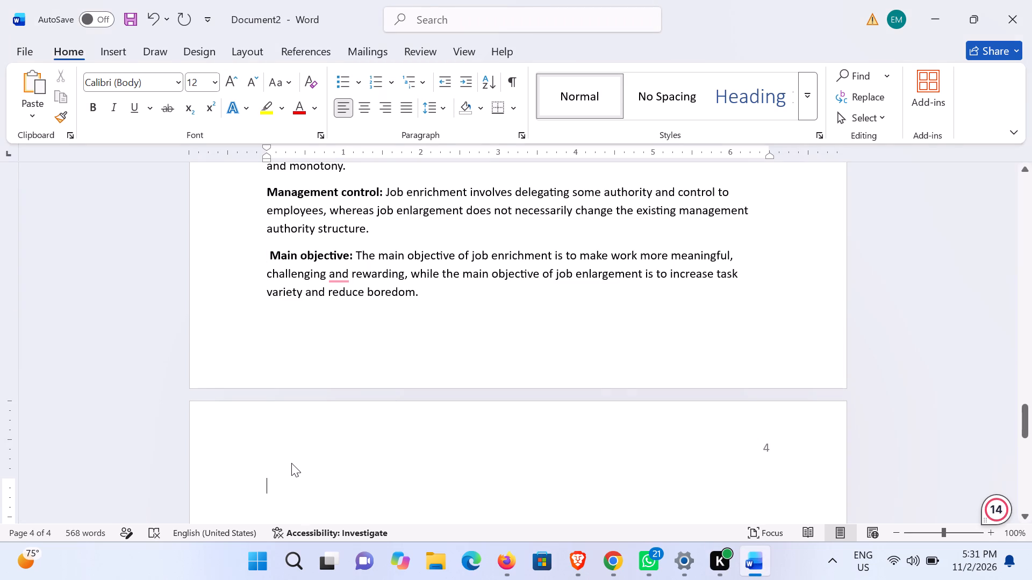
pyautogui.hotkey('ctrl', 'v')
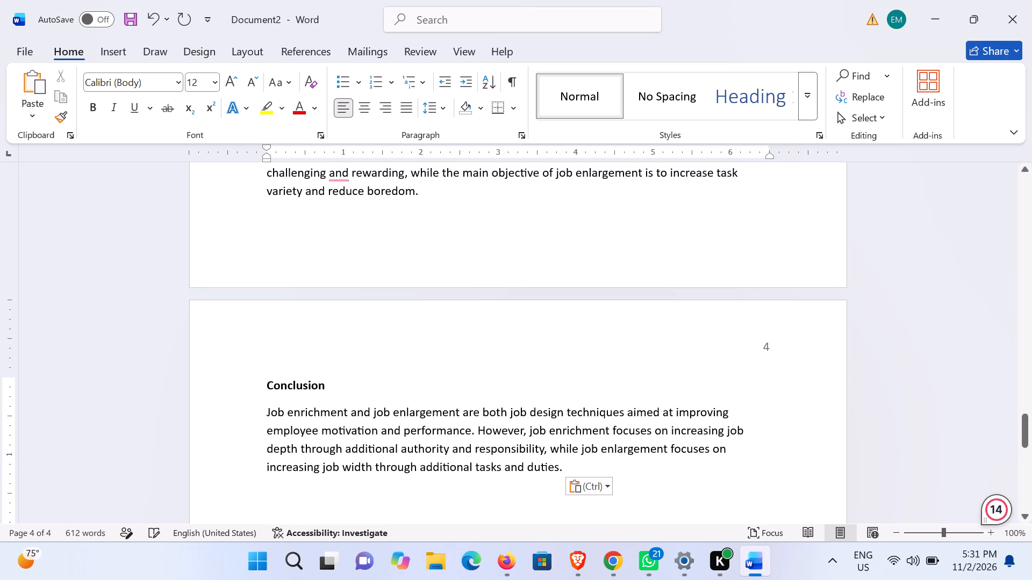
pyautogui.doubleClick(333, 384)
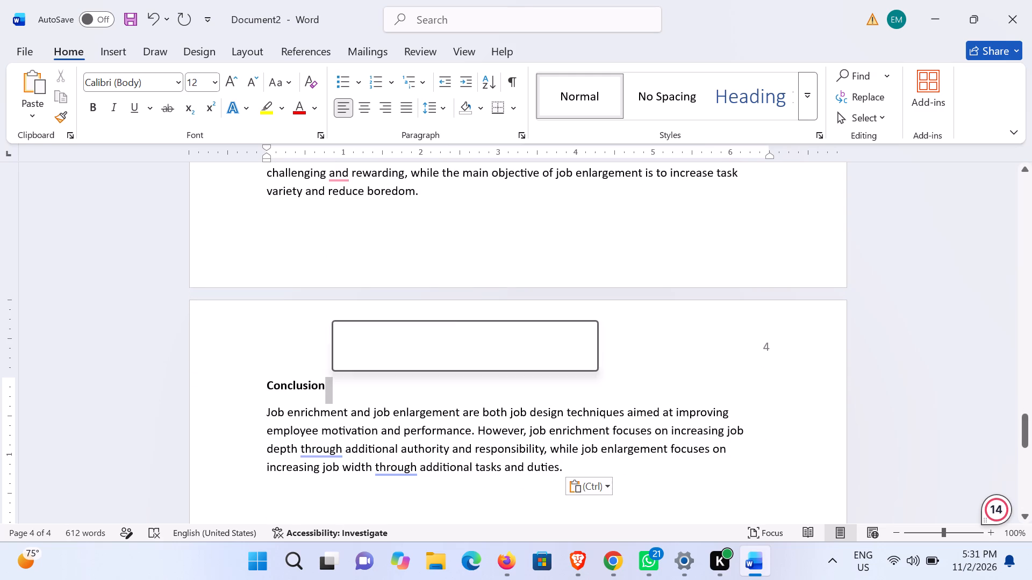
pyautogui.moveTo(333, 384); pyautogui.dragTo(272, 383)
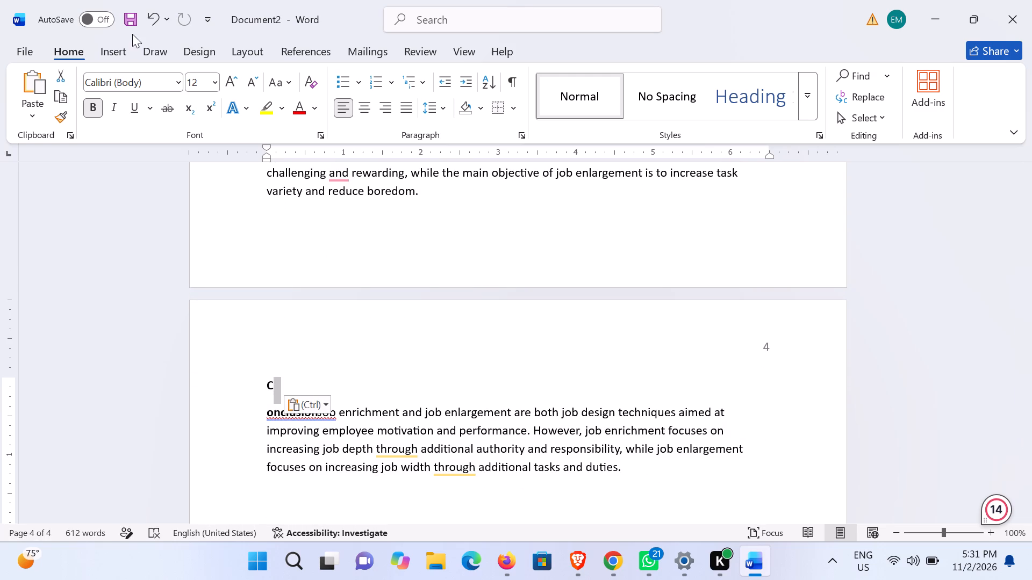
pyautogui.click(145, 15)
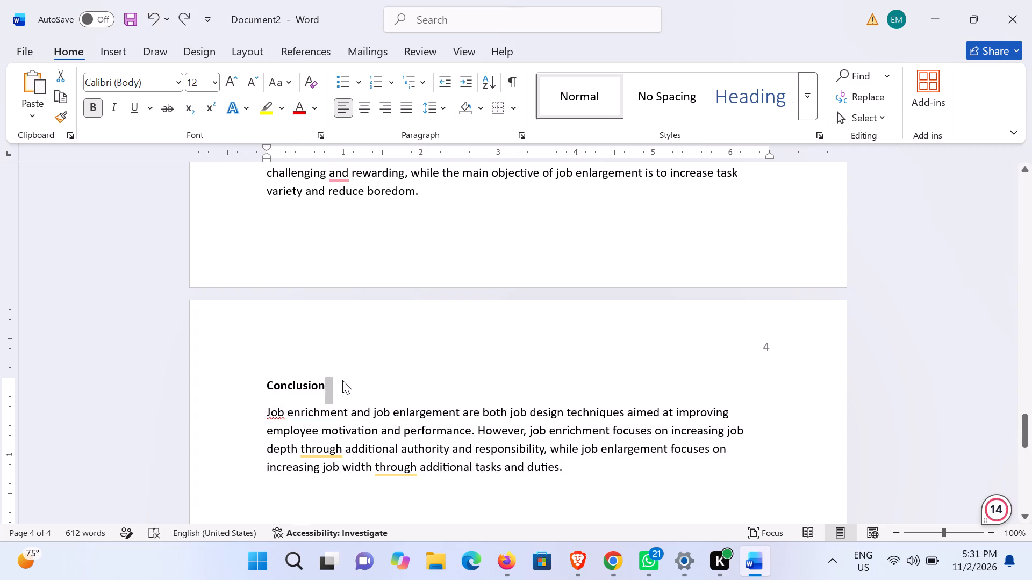
# Centre the "Conclusion" heading.
pyautogui.click(342, 380)
pyautogui.moveTo(342, 380); pyautogui.dragTo(296, 385)
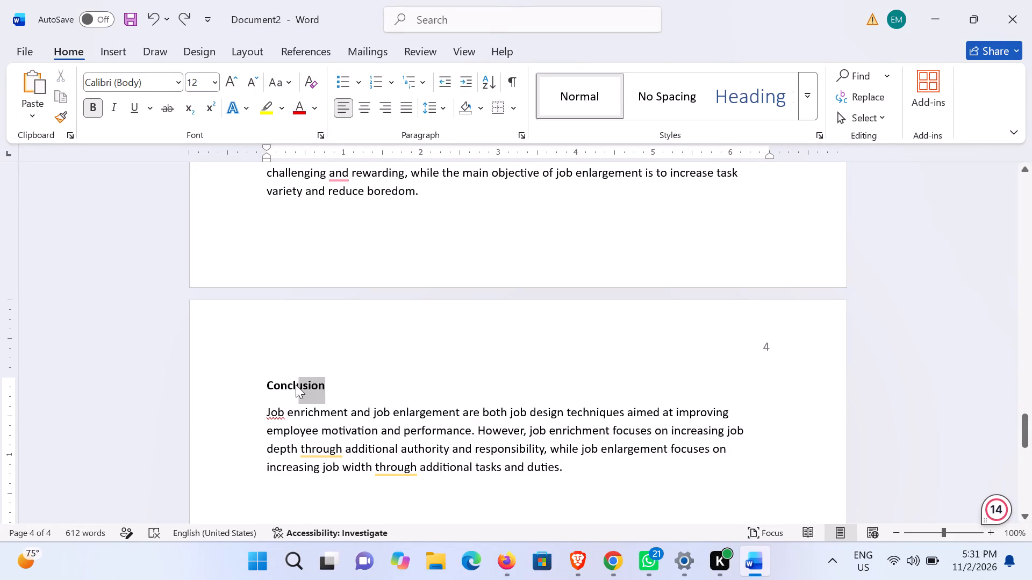
pyautogui.moveTo(296, 385); pyautogui.dragTo(266, 377)
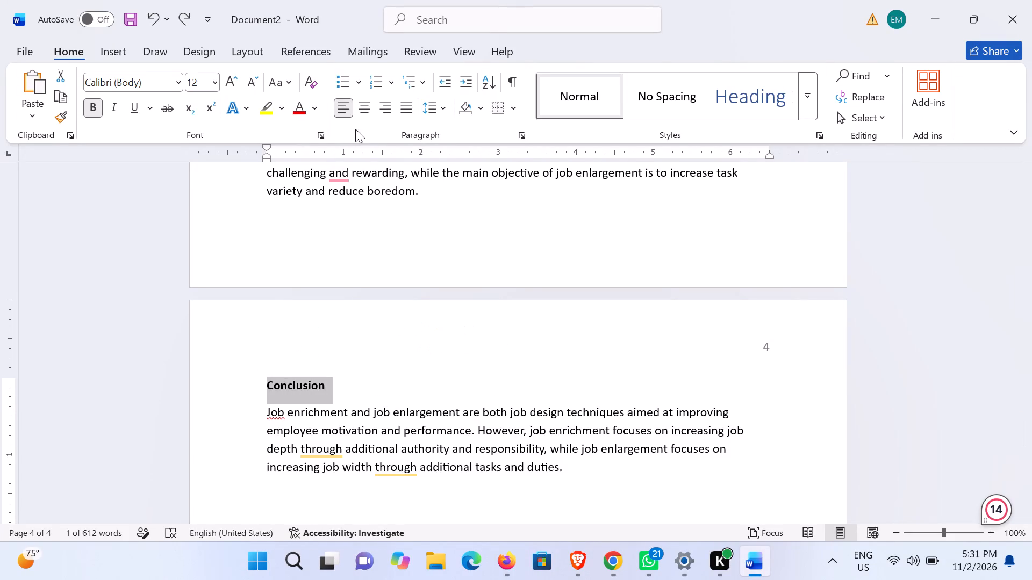
pyautogui.click(366, 112)
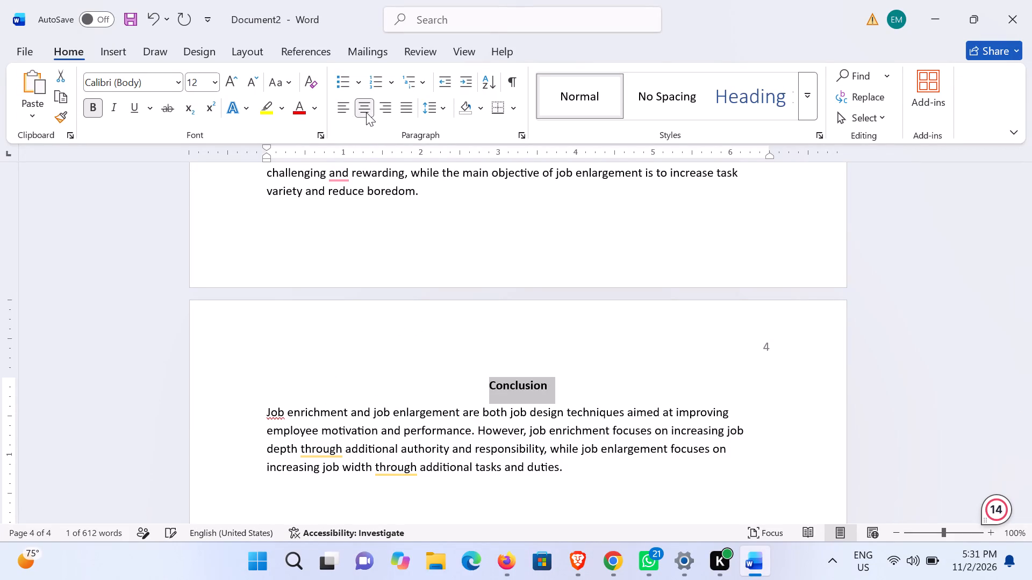
pyautogui.click(582, 390)
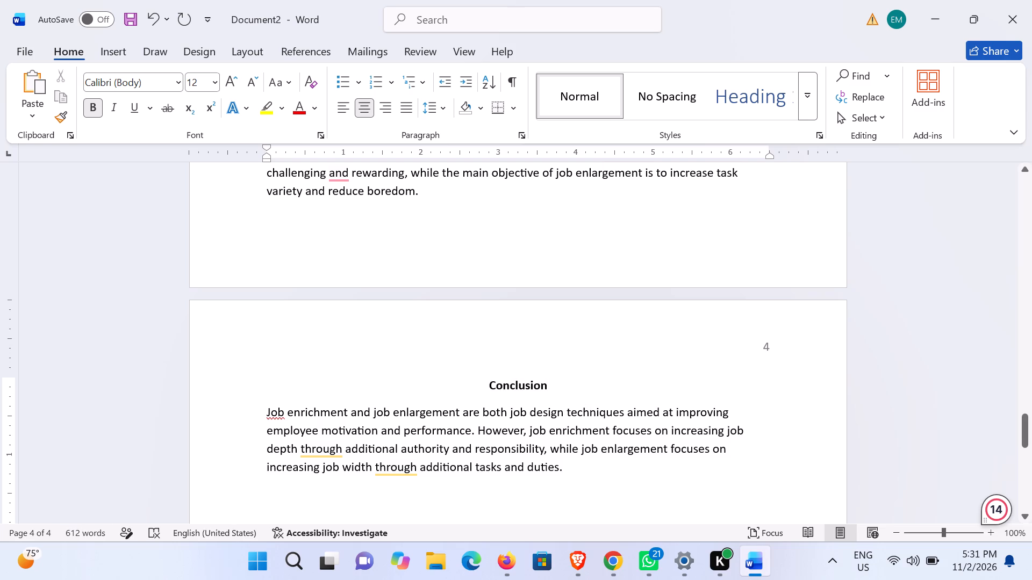
# Indent the first line of the paragraph under the "Conclusion" heading.
pyautogui.click(584, 452)
pyautogui.click(561, 473)
pyautogui.click(260, 411)
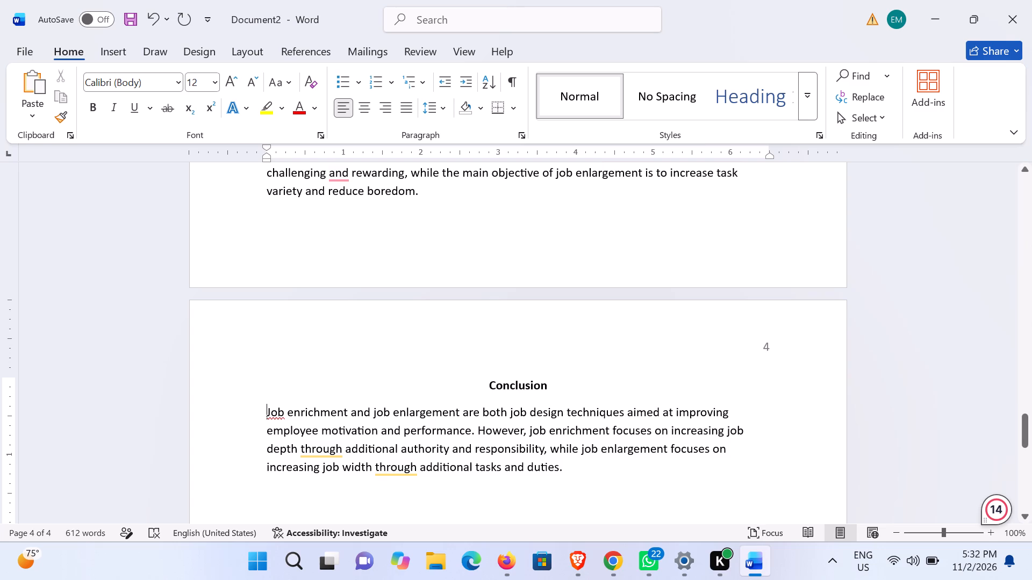
pyautogui.press('Tab')
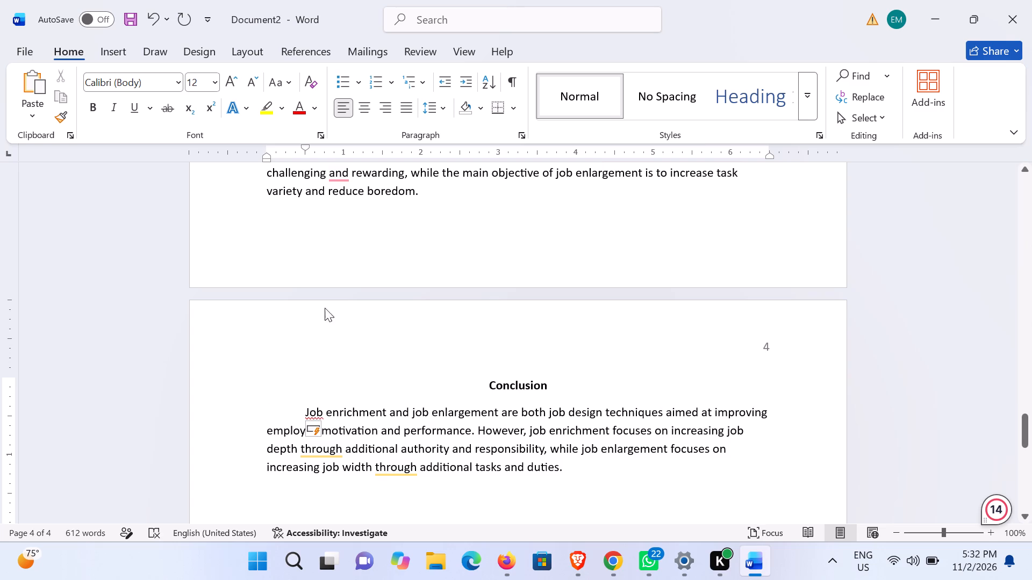
# Indent the first line of the paragraph under the "Meaning of Job Enlargement" heading.
pyautogui.scroll(2, 331, 292)
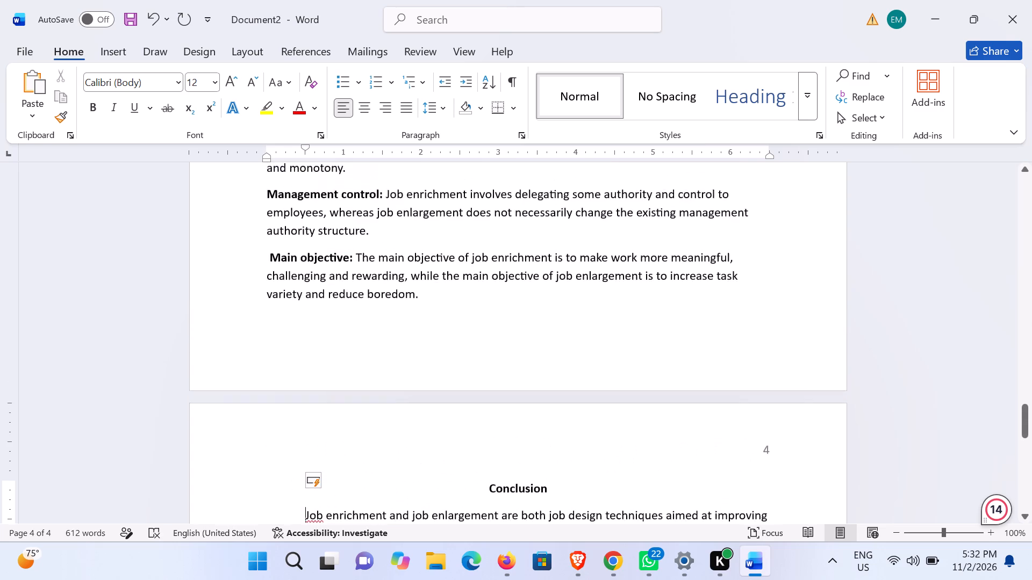
pyautogui.scroll(8, 331, 292)
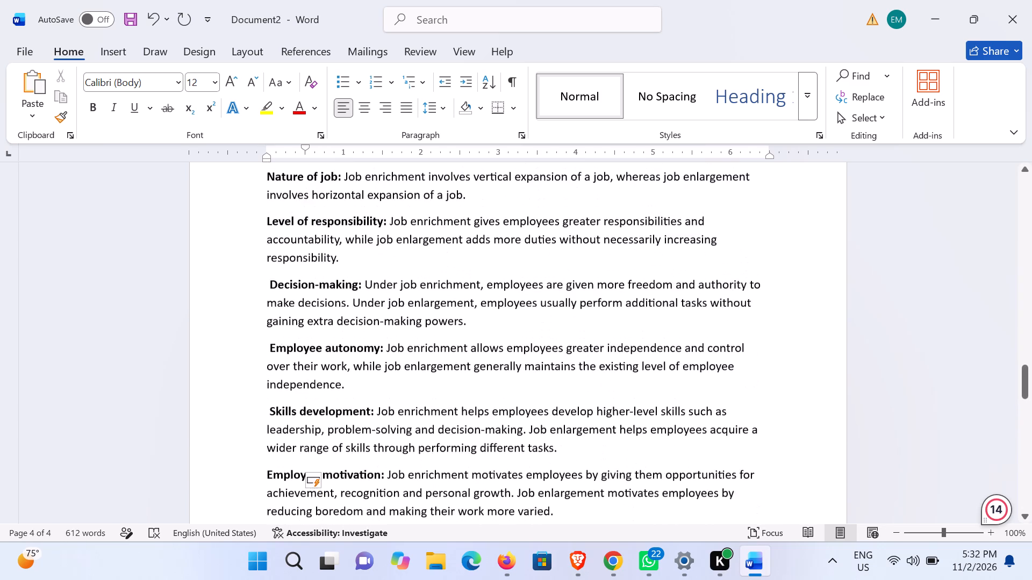
pyautogui.scroll(9, 331, 292)
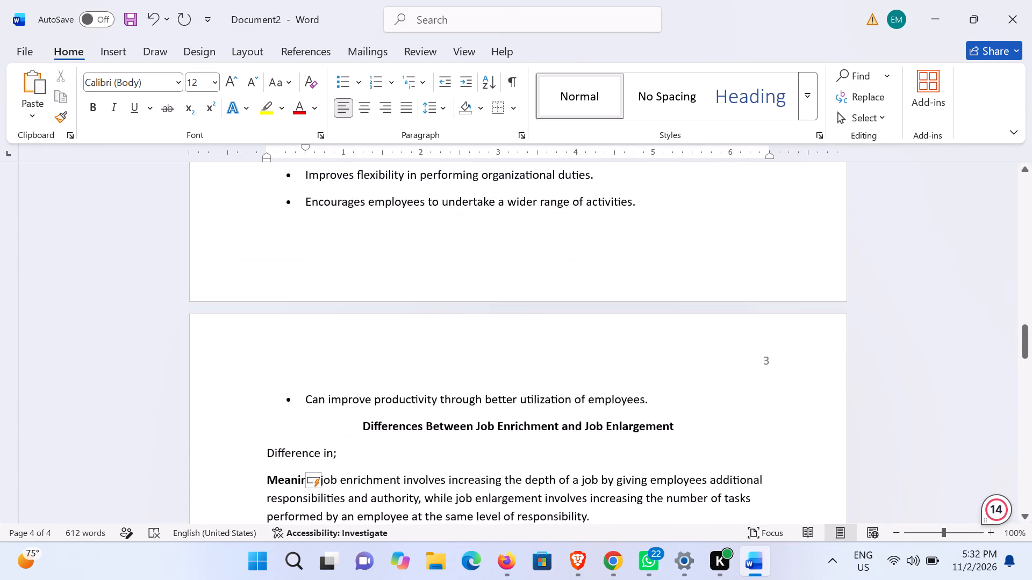
pyautogui.scroll(5, 331, 293)
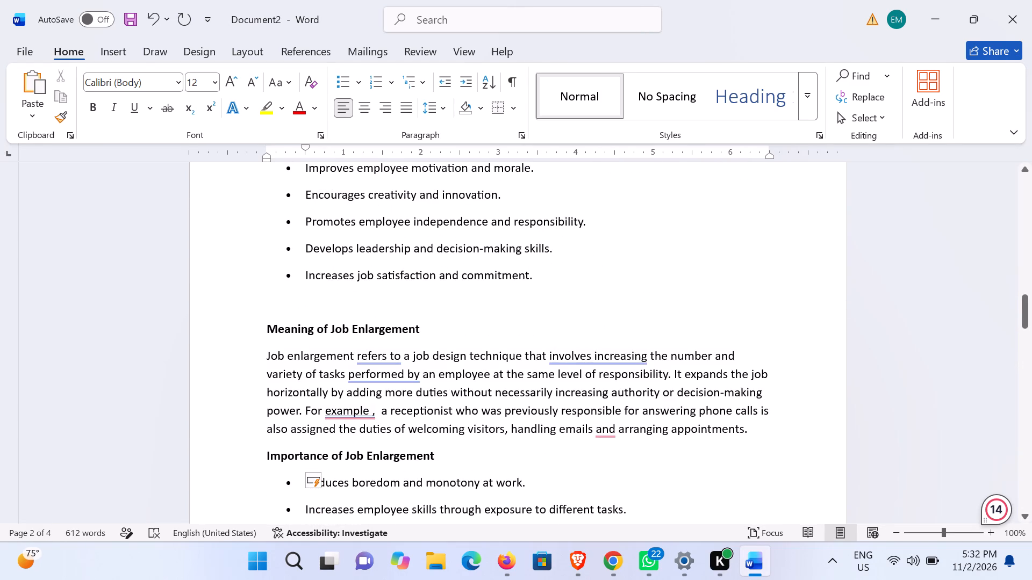
pyautogui.click(265, 355)
pyautogui.press('Tab')
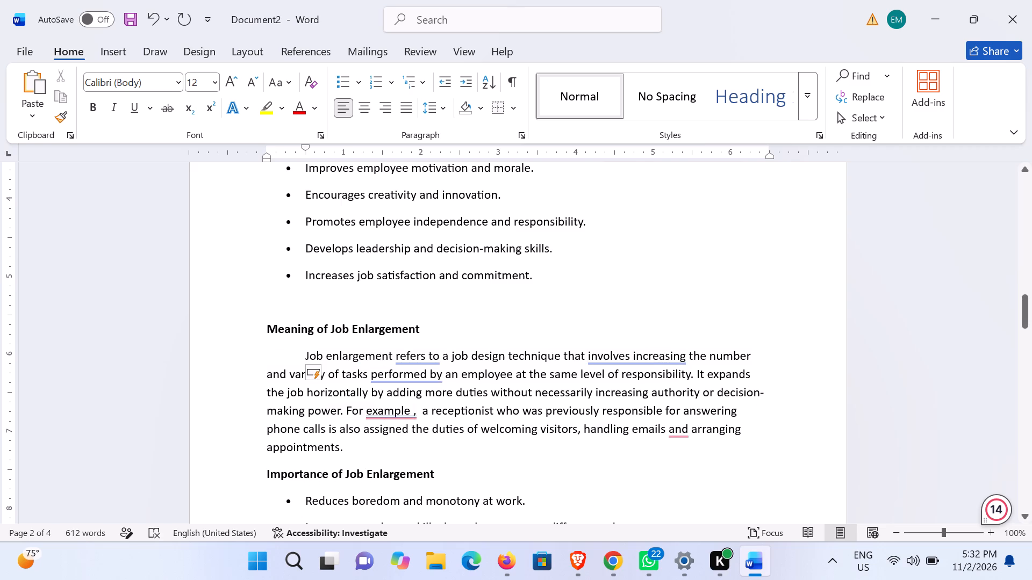
# Indent the first line of the paragraph under the "Meaning of Job Enrichment" heading.
pyautogui.scroll(7, 297, 309)
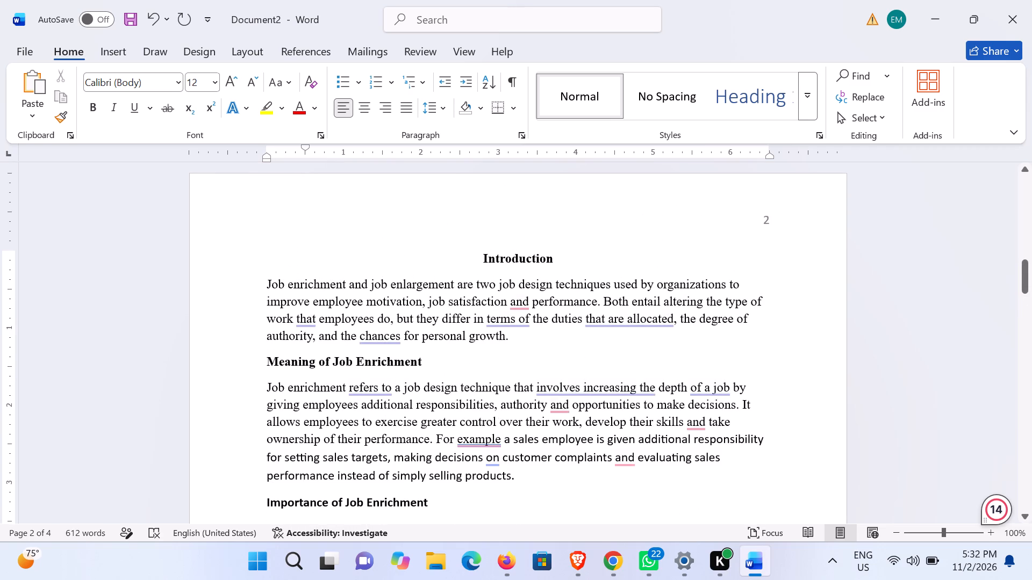
pyautogui.click(258, 383)
pyautogui.press('Tab')
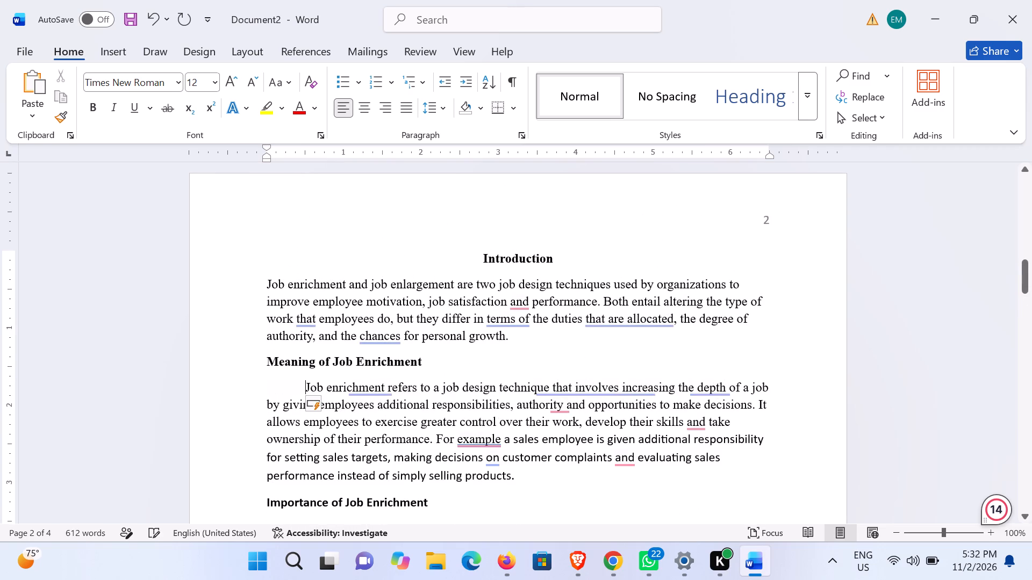
# Indent the first line of the paragraph under the "Introduction" heading.
pyautogui.scroll(1, 281, 359)
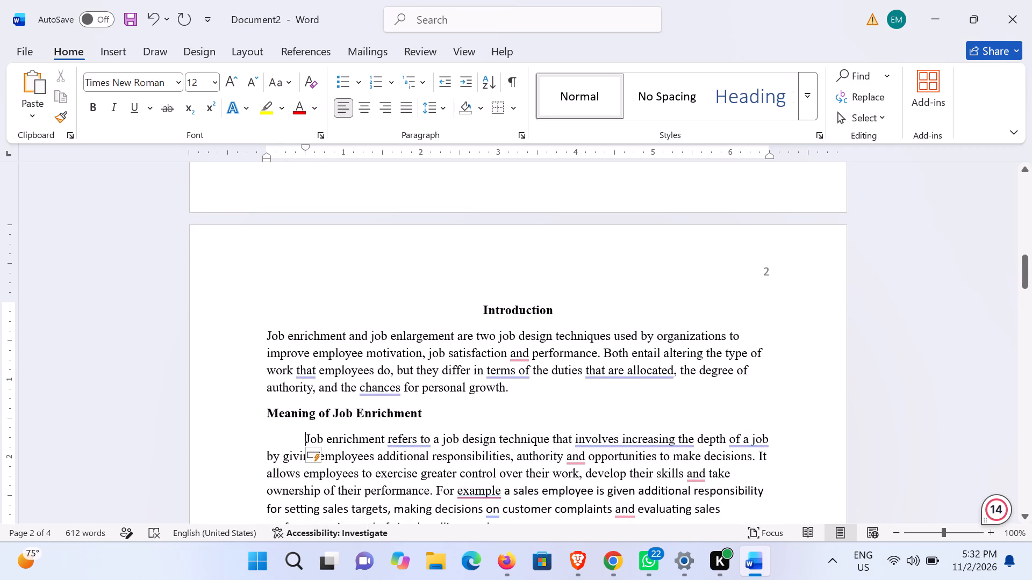
pyautogui.click(267, 334)
pyautogui.press('Tab')
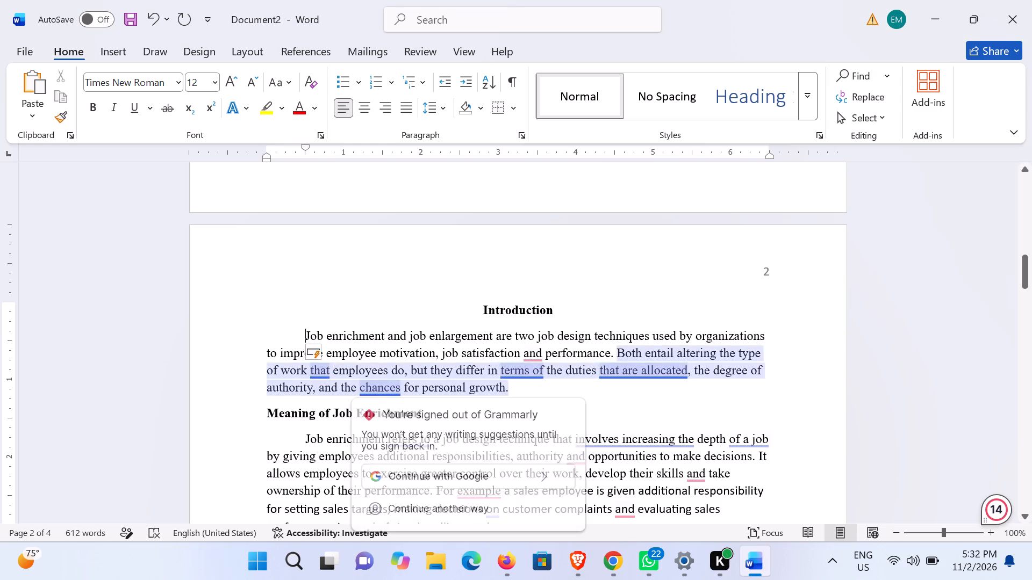
# Set the line spacing of the entire document to 2.0.
pyautogui.scroll(-3, 364, 339)
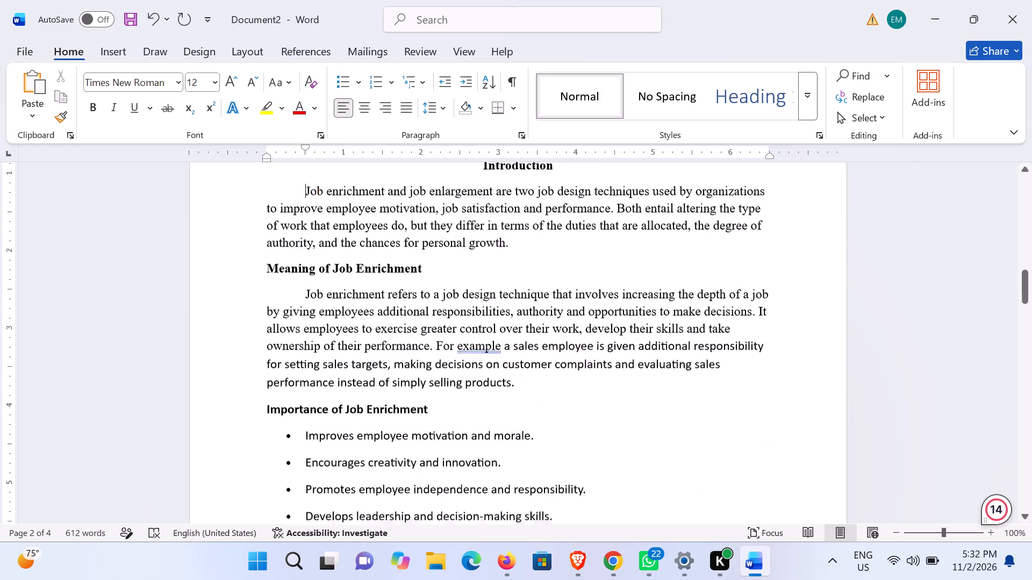
pyautogui.scroll(-10, 364, 343)
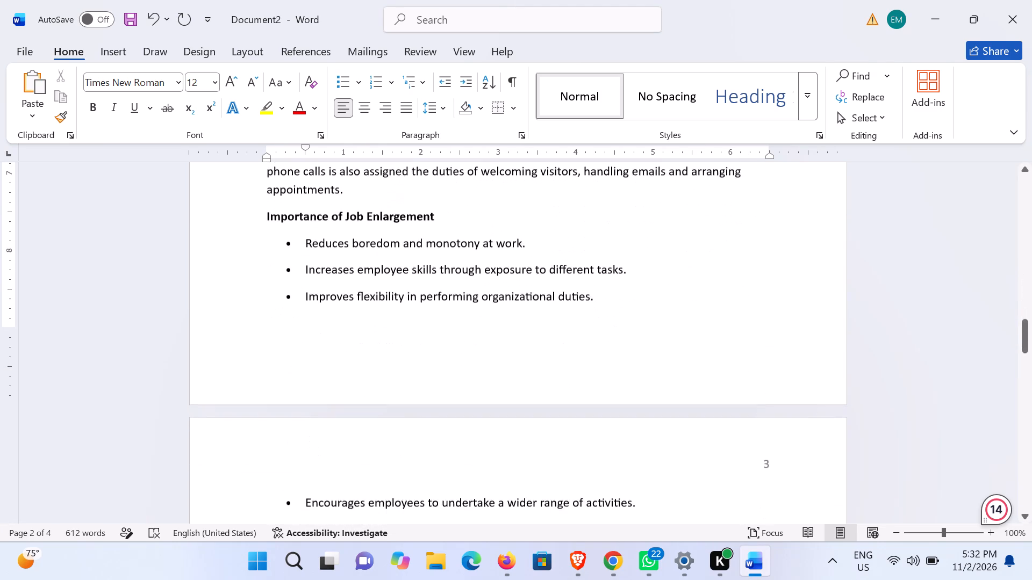
pyautogui.scroll(-17, 364, 343)
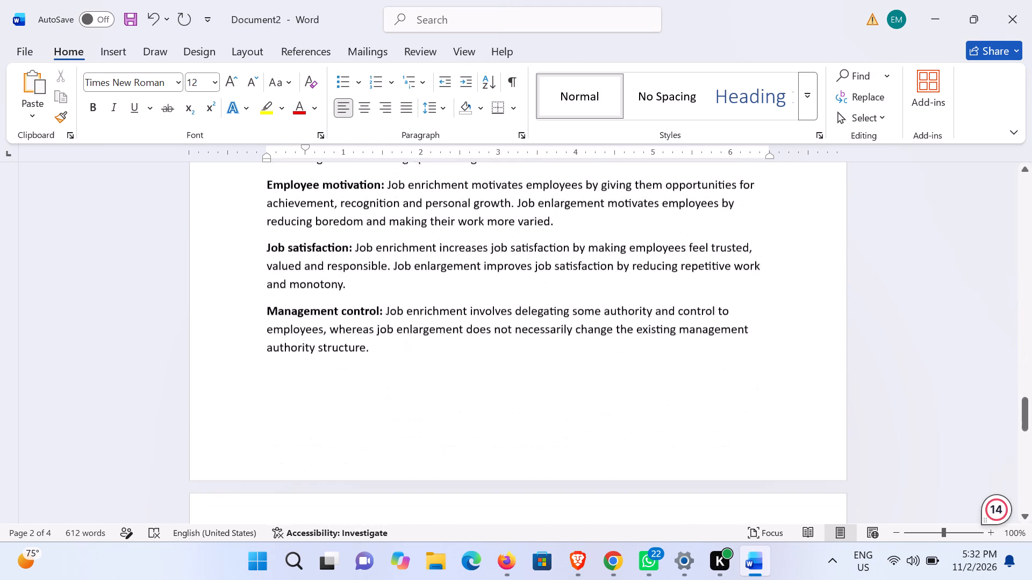
pyautogui.scroll(-17, 364, 343)
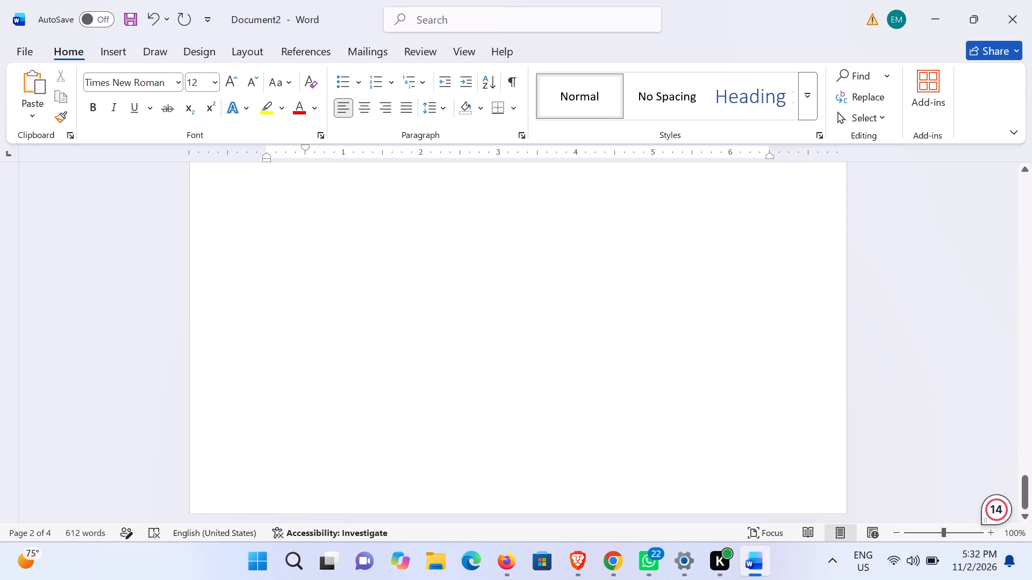
pyautogui.scroll(-3, 364, 343)
pyautogui.scroll(14, 364, 343)
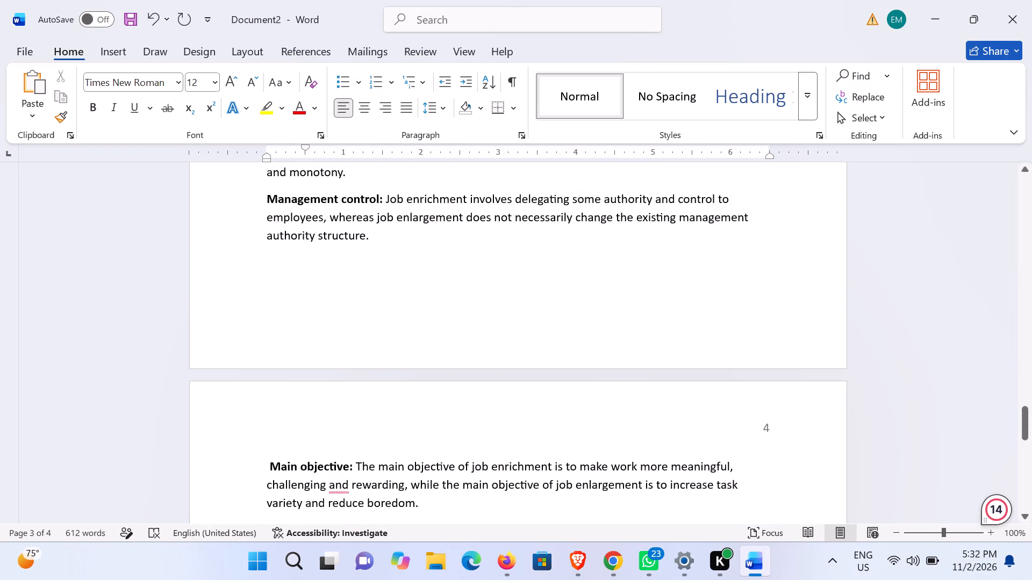
pyautogui.hotkey('ctrl', 'a')
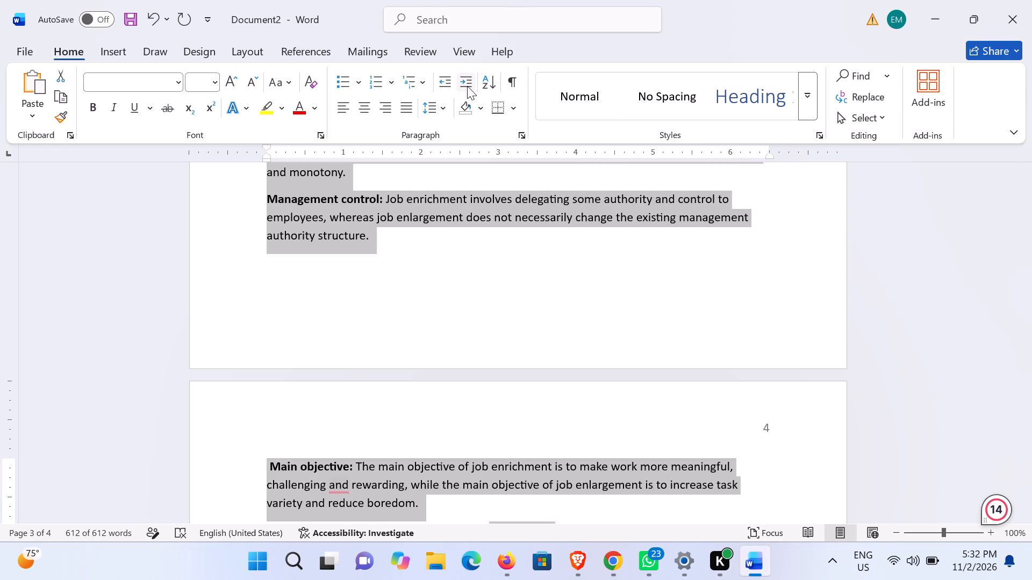
pyautogui.click(440, 104)
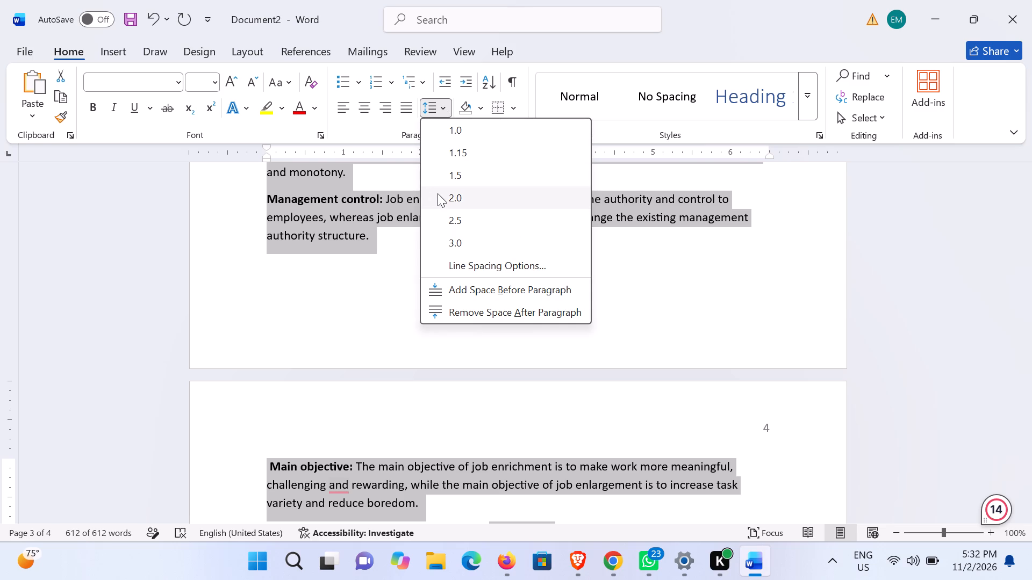
pyautogui.click(439, 193)
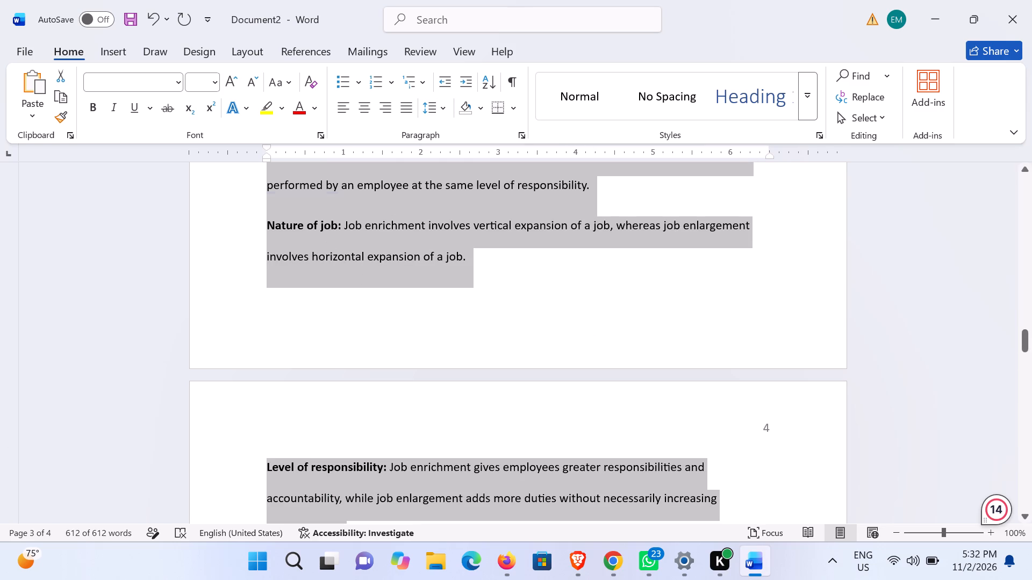
pyautogui.click(430, 327)
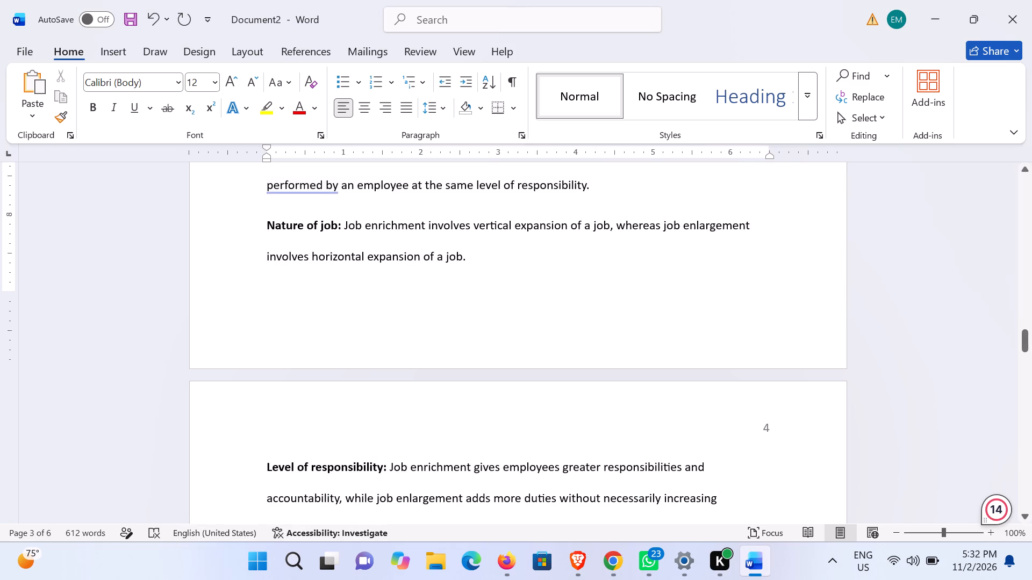
# Remove the blank page 6 after the conclusion by deleting its empty paragraph.
pyautogui.scroll(-13, 446, 310)
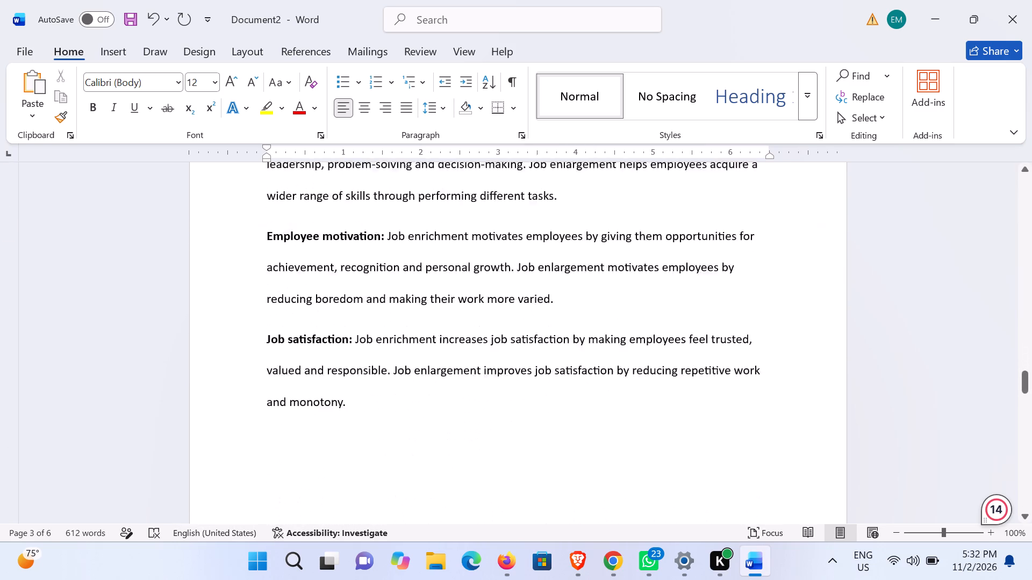
pyautogui.scroll(-18, 449, 289)
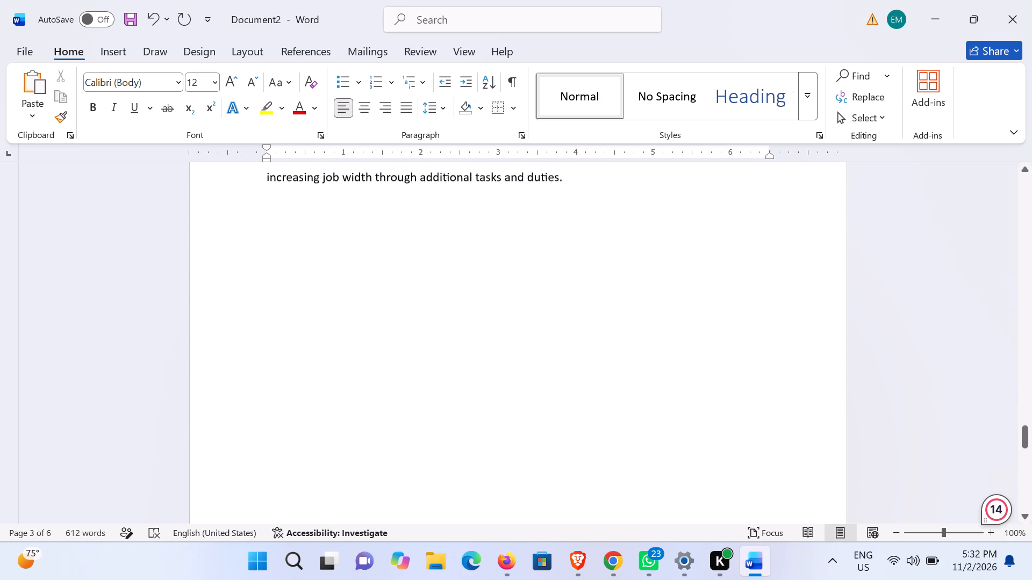
pyautogui.scroll(-9, 449, 288)
pyautogui.scroll(-2, 404, 281)
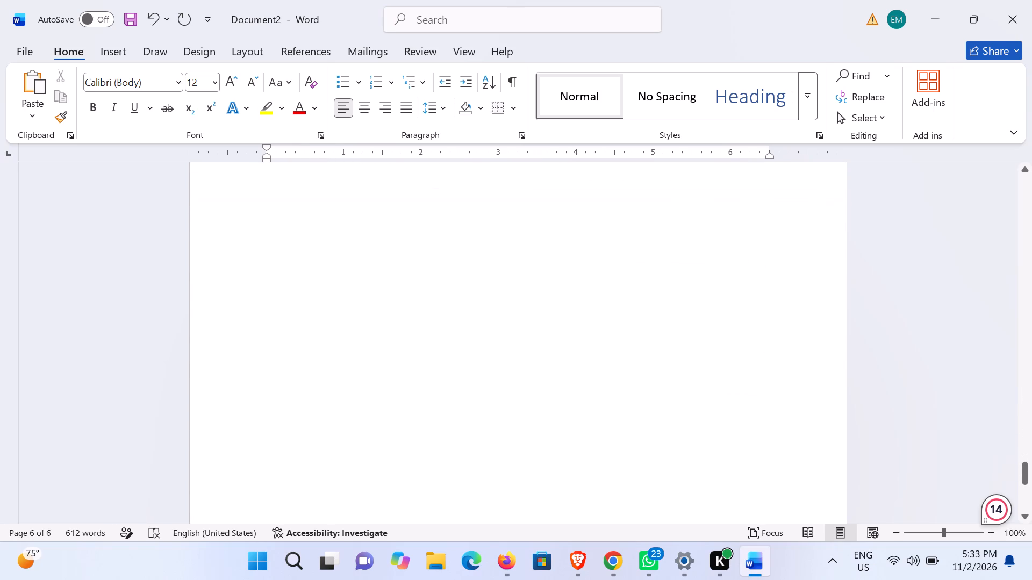
pyautogui.scroll(-6, 404, 281)
pyautogui.scroll(11, 405, 280)
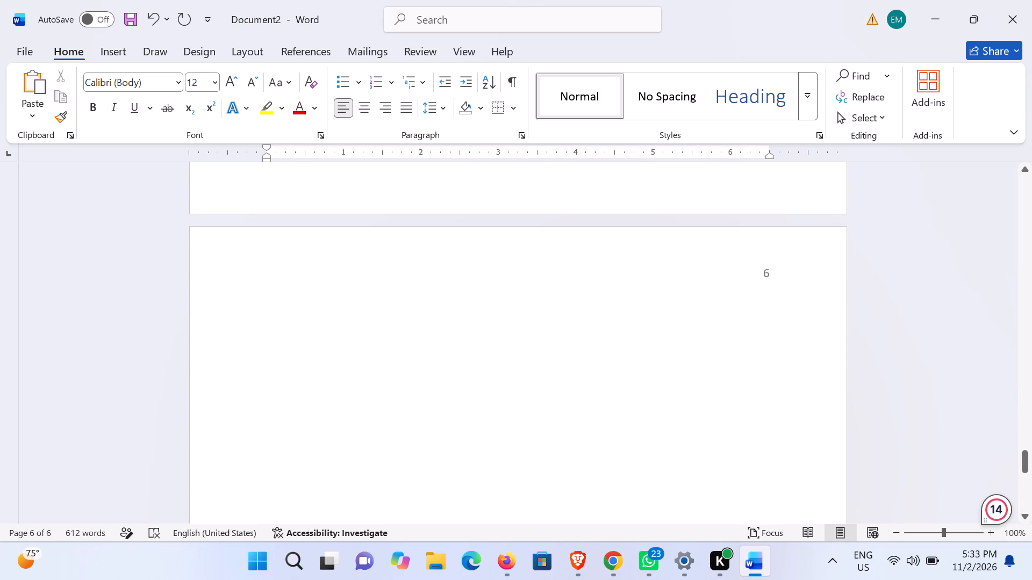
pyautogui.click(214, 311)
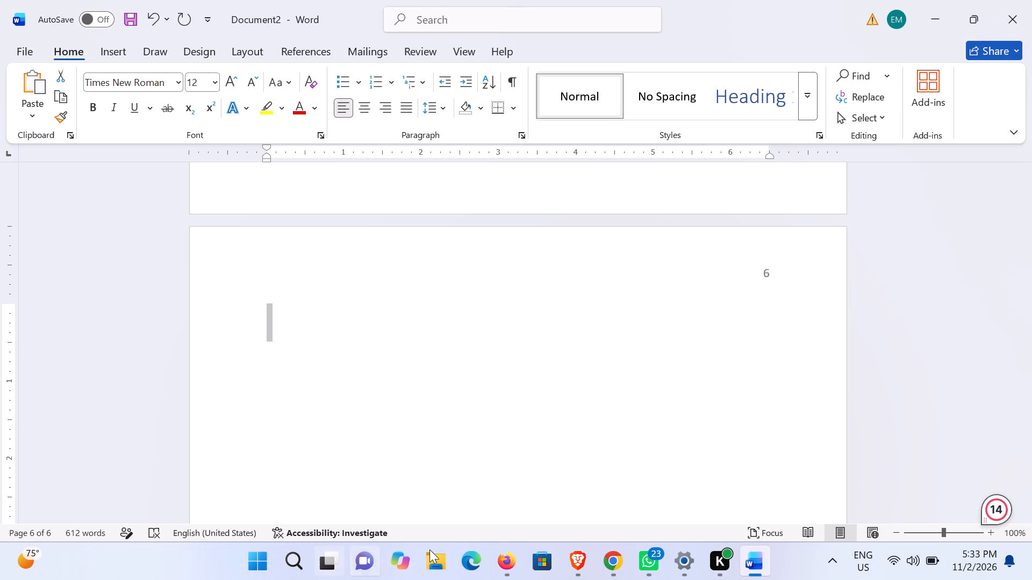
pyautogui.click(307, 357)
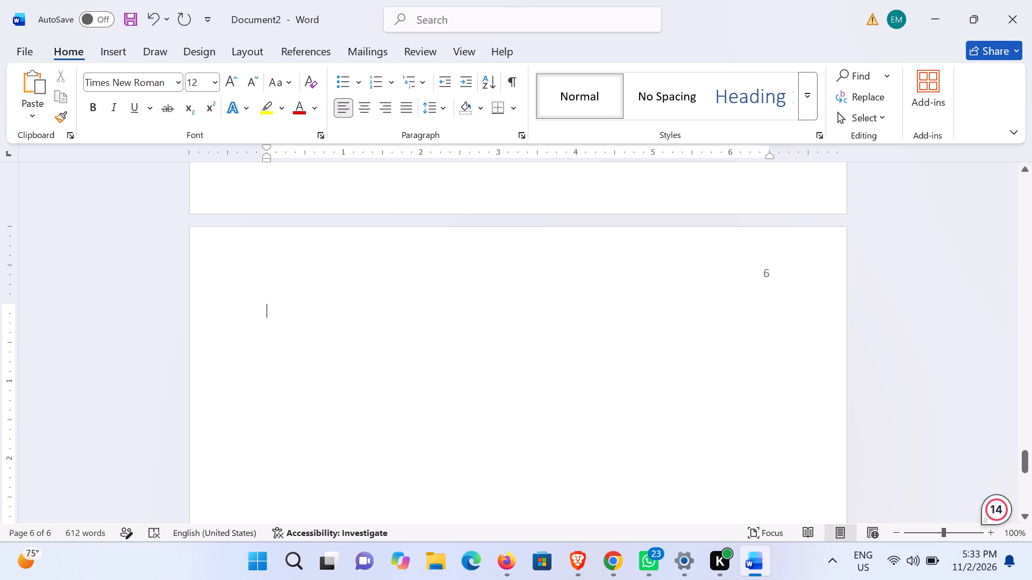
pyautogui.hotkey('ctrl', 'BackSpace')
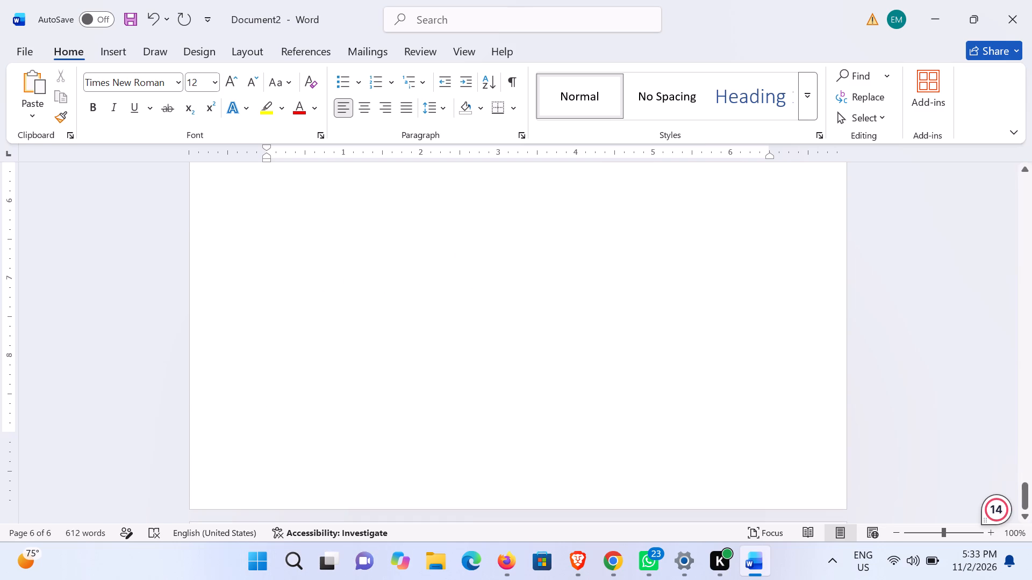
# Delete the "1" after "Human Resource Management" in the UNIT line on the cover page.
pyautogui.scroll(-3, 255, 404)
pyautogui.scroll(4, 255, 411)
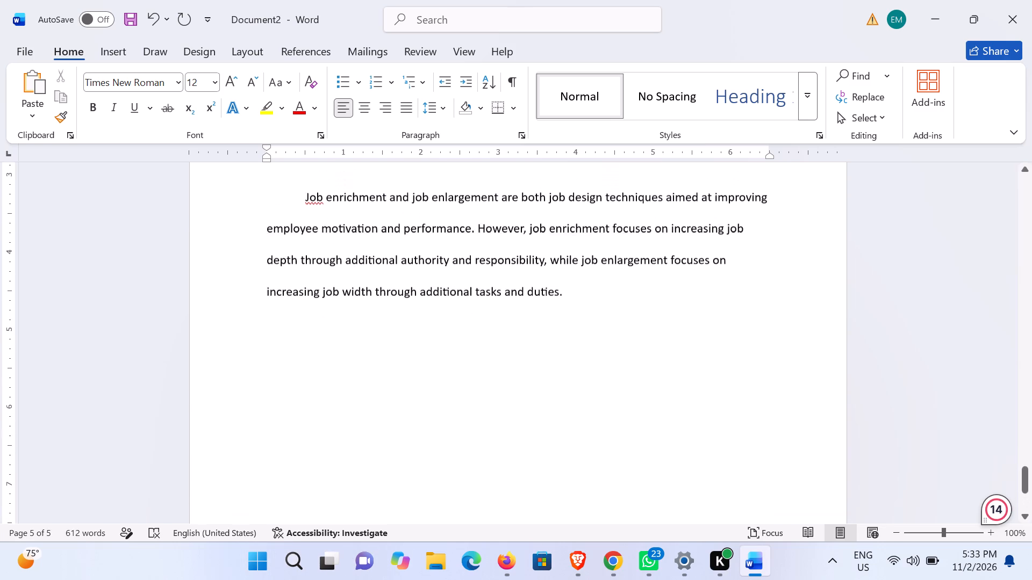
pyautogui.scroll(10, 254, 411)
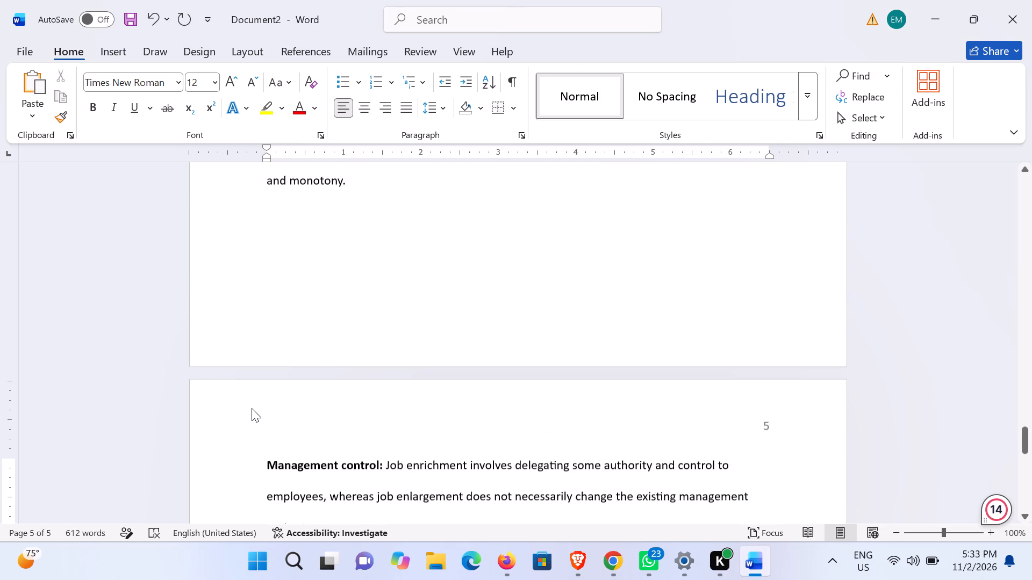
pyautogui.scroll(18, 252, 408)
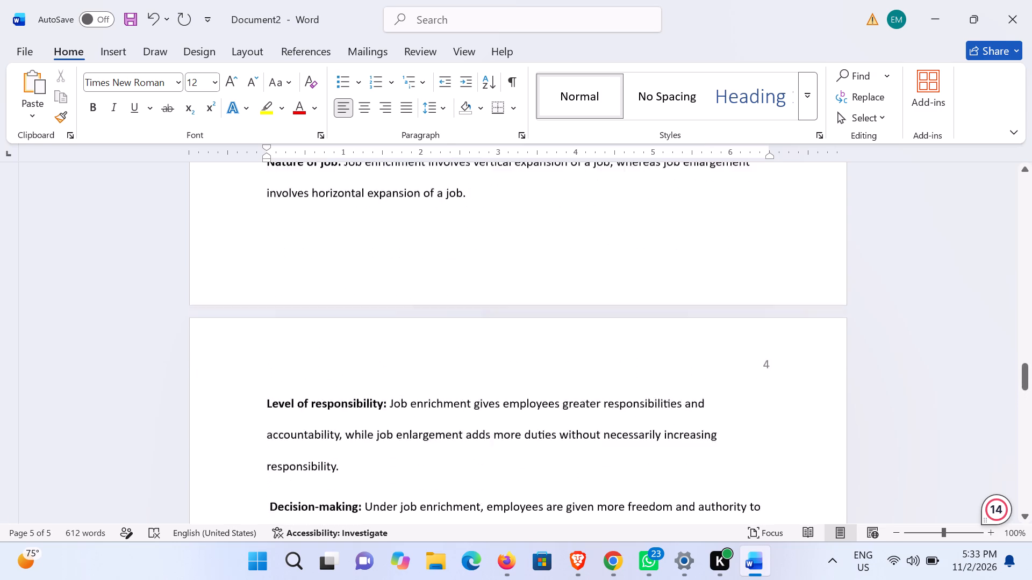
pyautogui.scroll(12, 247, 412)
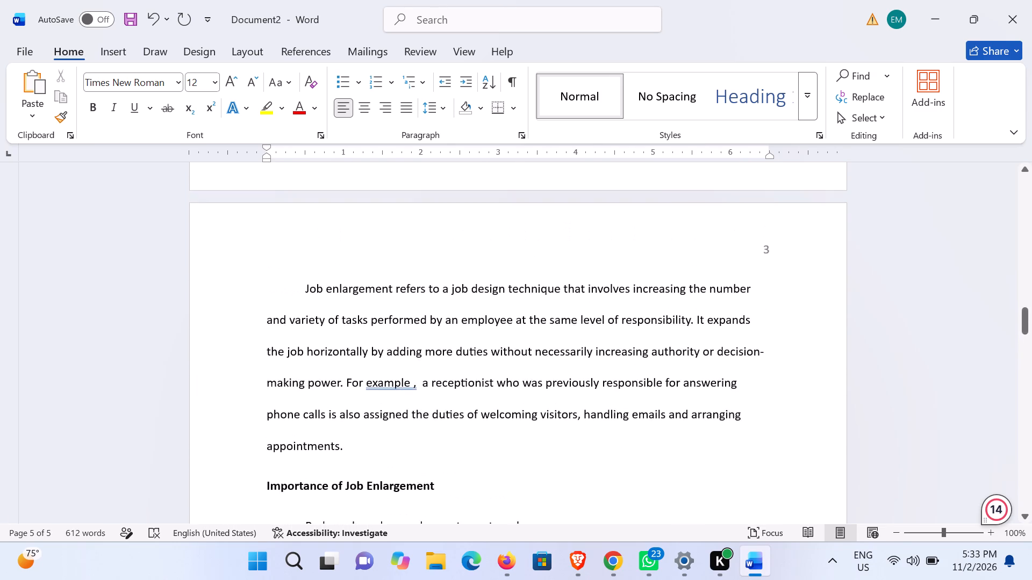
pyautogui.scroll(19, 247, 412)
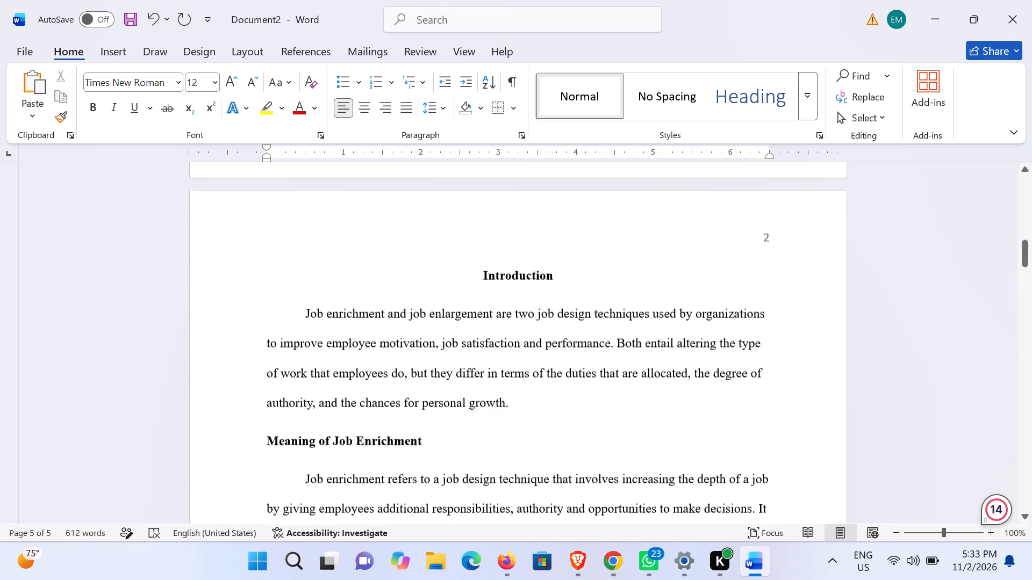
pyautogui.scroll(7, 247, 412)
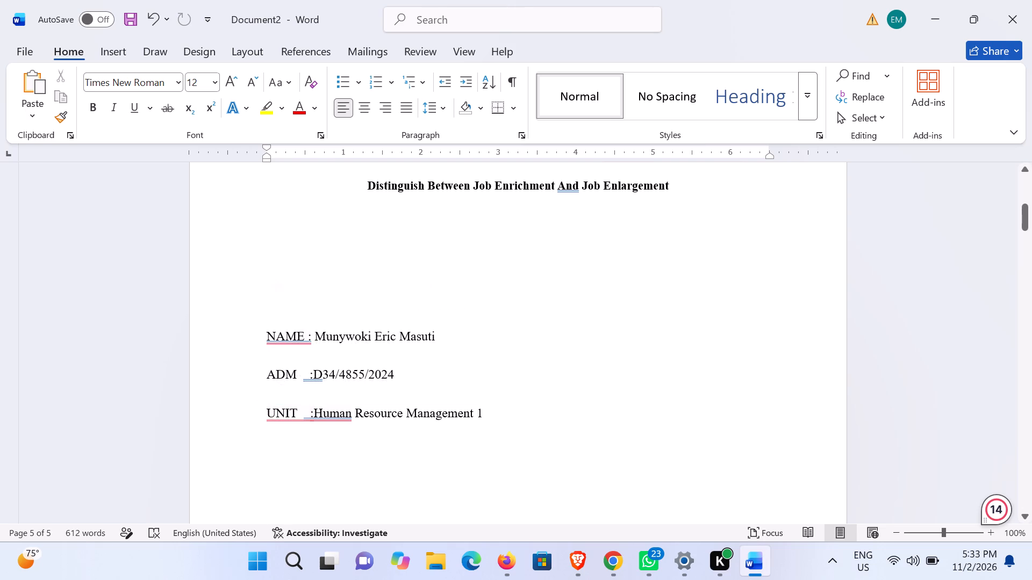
pyautogui.click(498, 412)
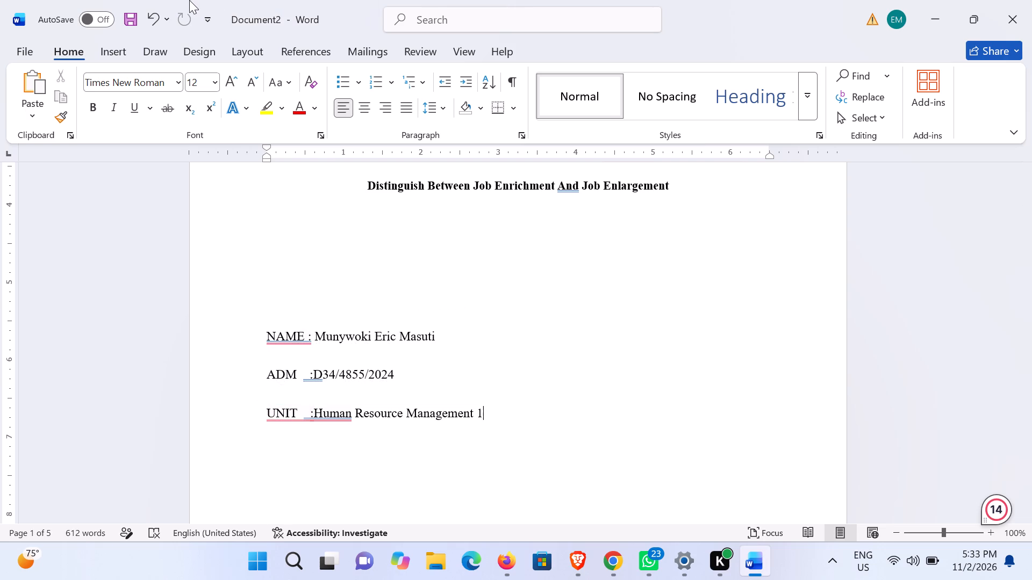
pyautogui.press('BackSpace')
# Add "1" after "Human Resource Management" in the UNIT line on the cover page.
pyautogui.press('space')
pyautogui.press('1')
# Add a new line reading "UNIR CODE: BHM 301" below the UNIT line on the cover page.
pyautogui.press('Return')
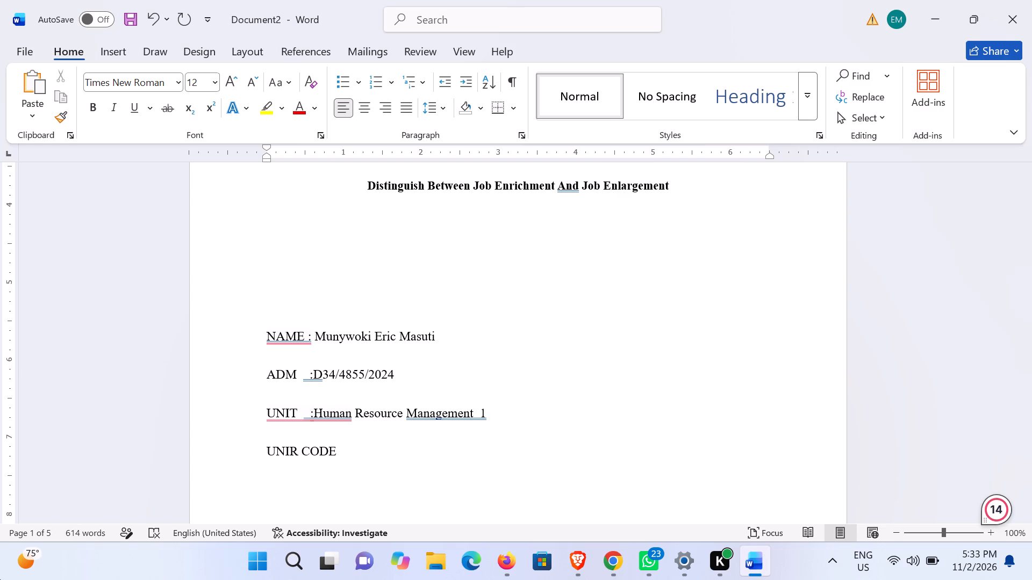
pyautogui.hotkey('shift', ':')
pyautogui.press('space')
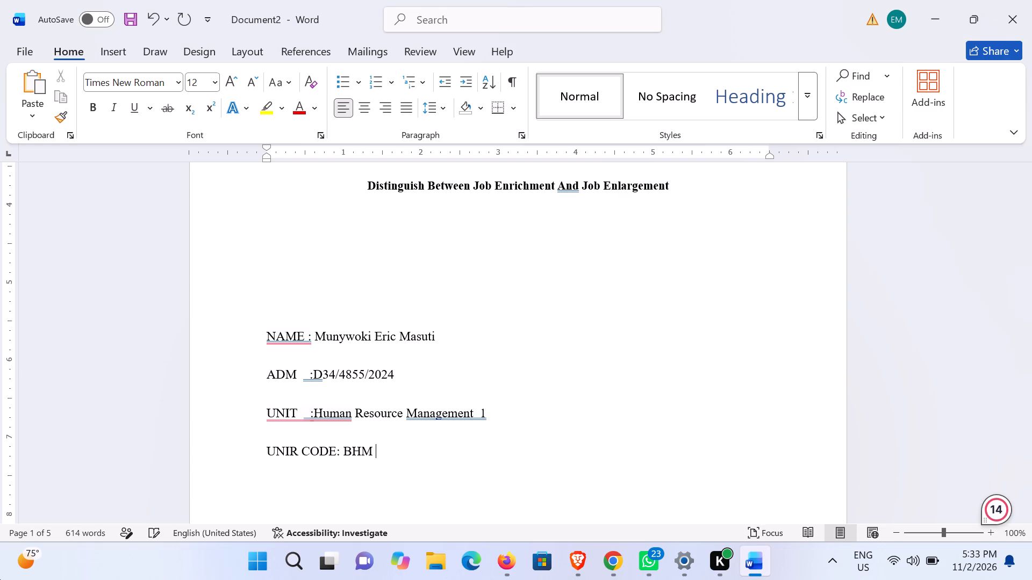
pyautogui.press('3')
pyautogui.press('2')
pyautogui.press('BackSpace')
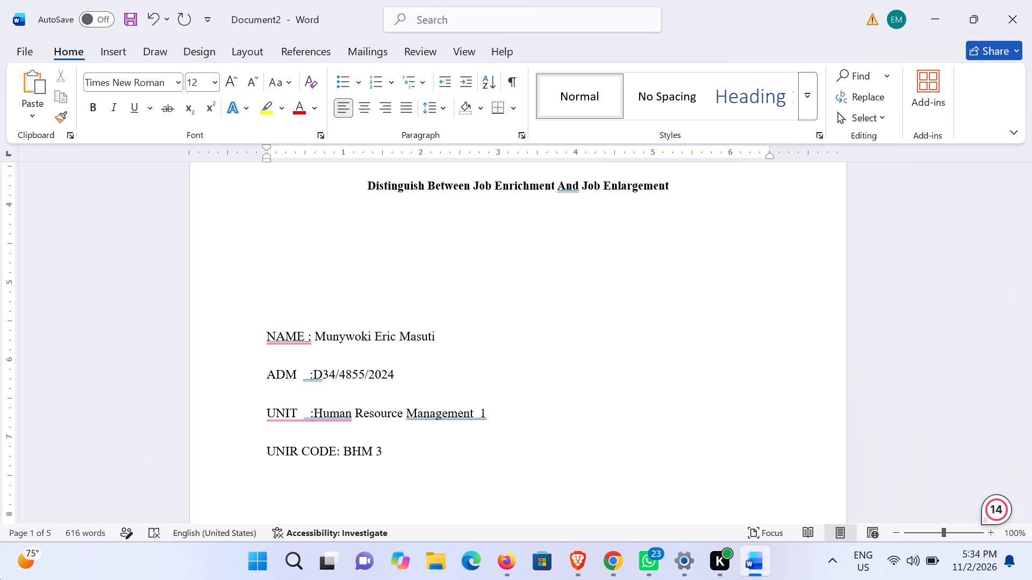
pyautogui.write('01')
# Review the cover page from the university logo and title down to the student and unit details.
pyautogui.scroll(2, 506, 366)
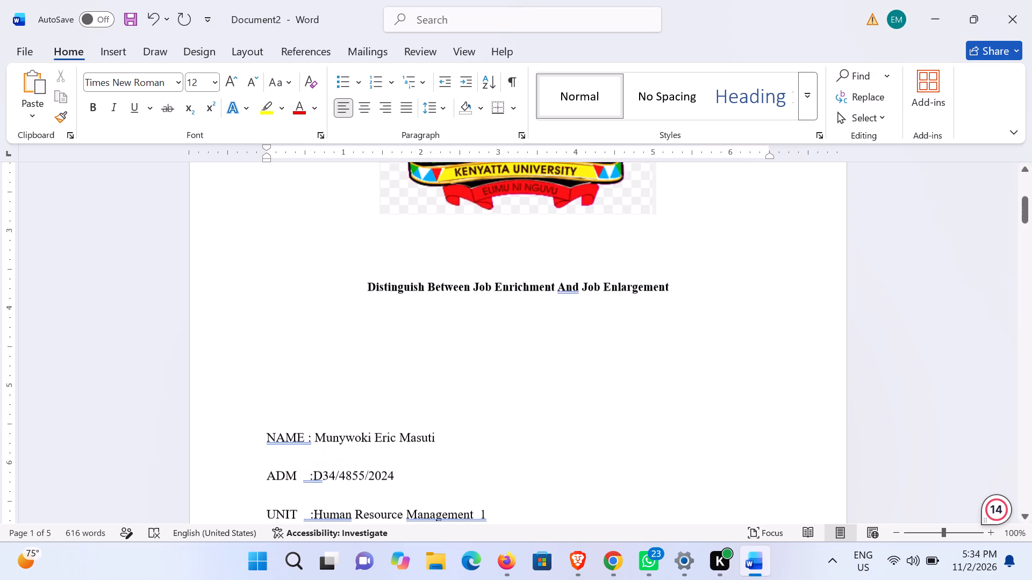
pyautogui.scroll(9, 506, 366)
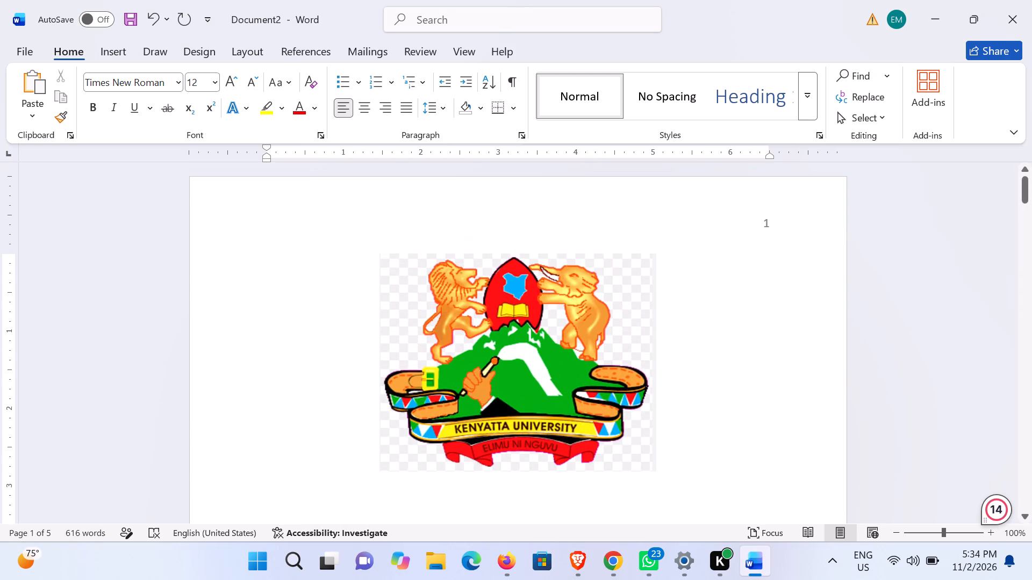
pyautogui.scroll(2, 506, 366)
pyautogui.scroll(-9, 506, 366)
pyautogui.scroll(2, 506, 366)
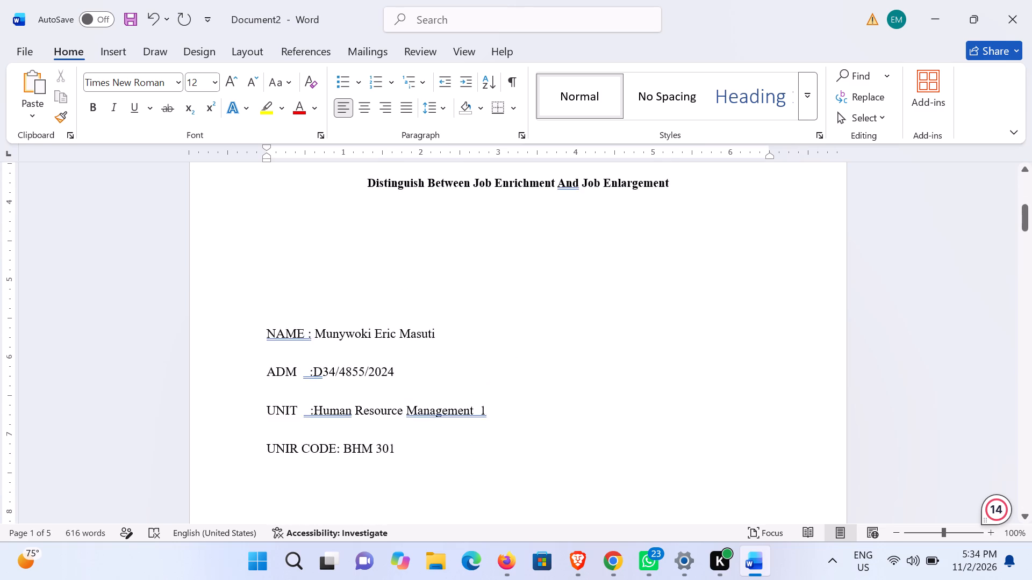
pyautogui.scroll(2, 506, 366)
pyautogui.scroll(-4, 506, 366)
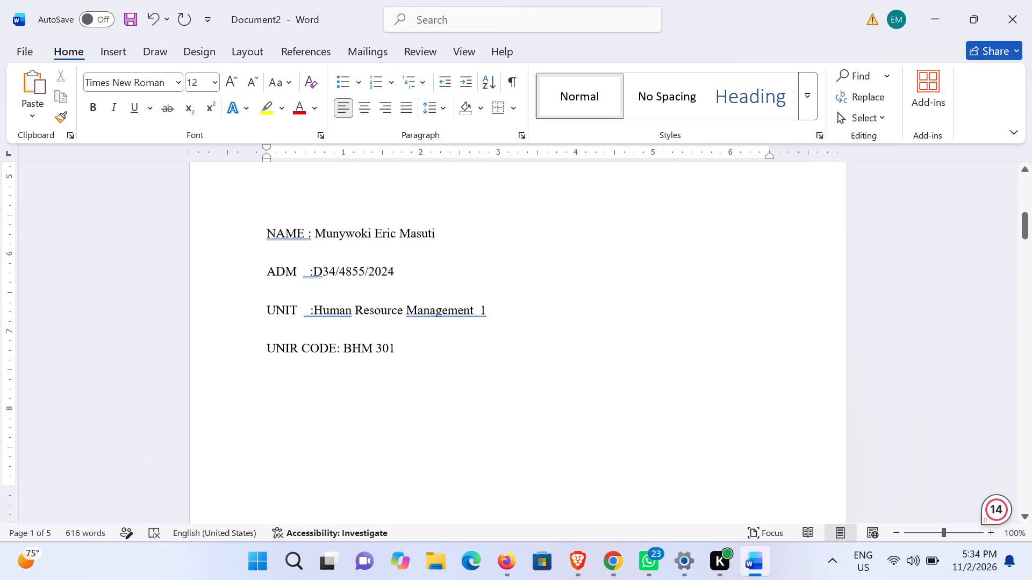
pyautogui.scroll(5, 506, 366)
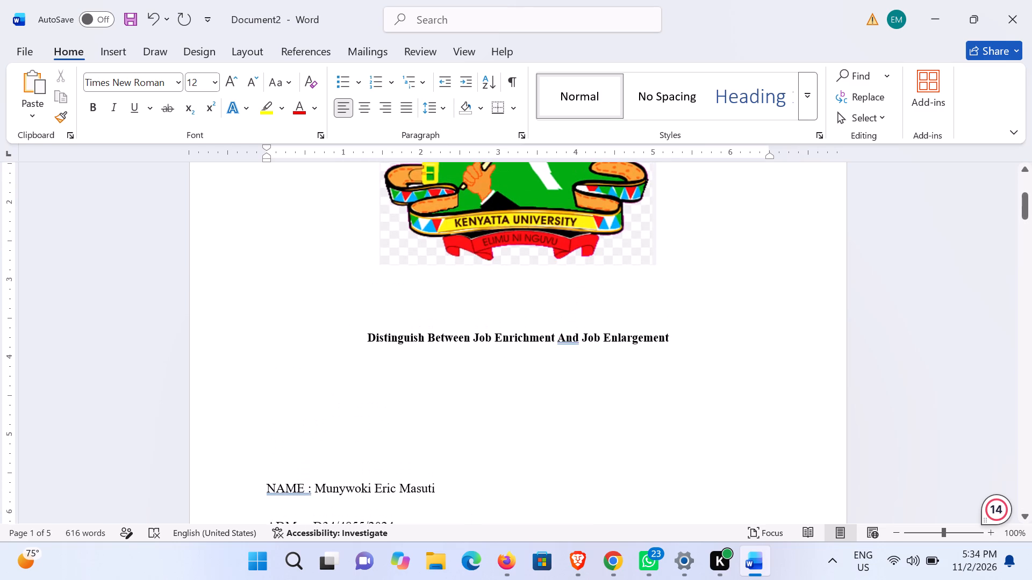
pyautogui.scroll(3, 506, 366)
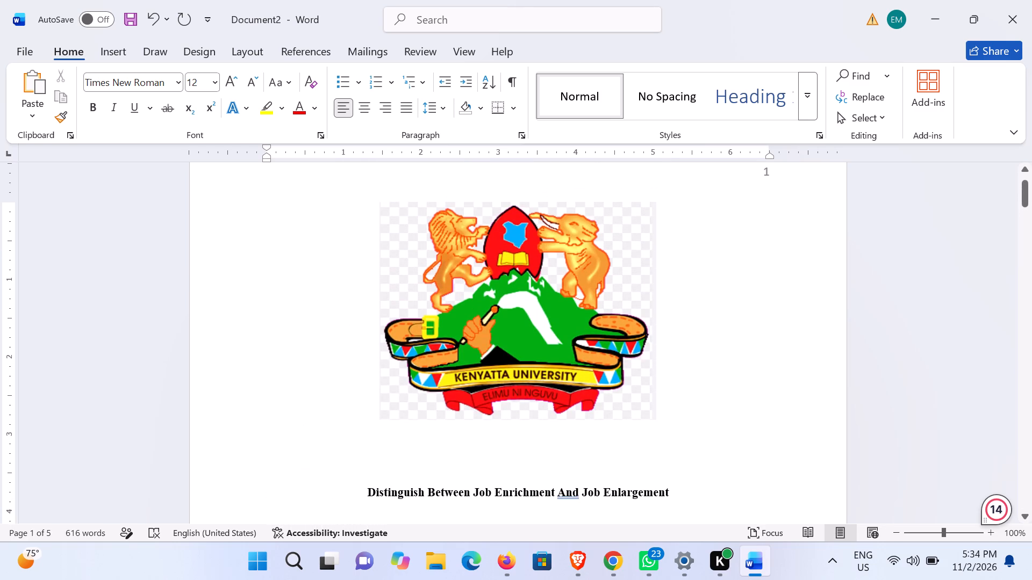
pyautogui.scroll(-7, 506, 366)
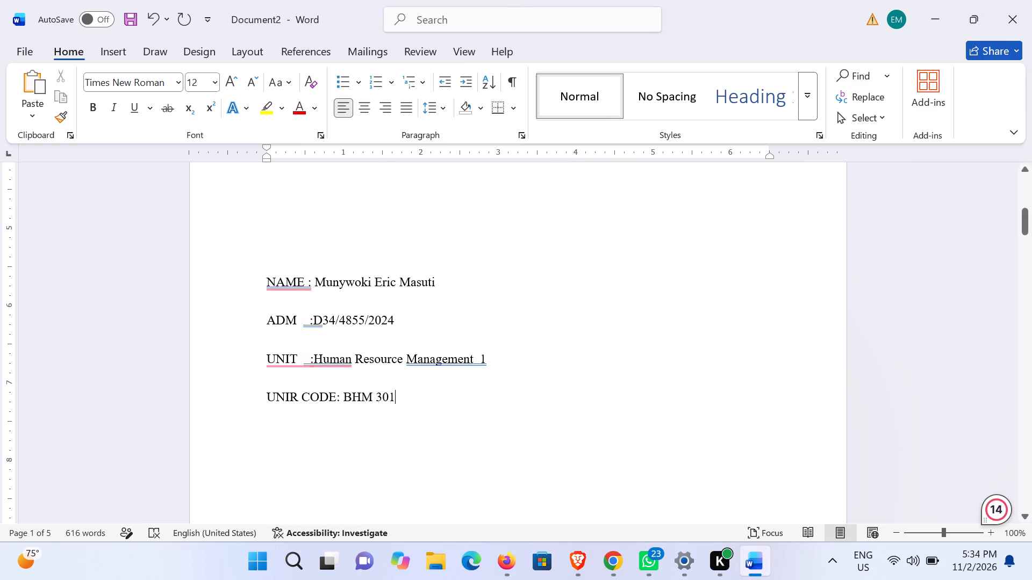
# Look through the remaining pages from the introduction to the conclusion to check the layout.
pyautogui.scroll(-1, 504, 387)
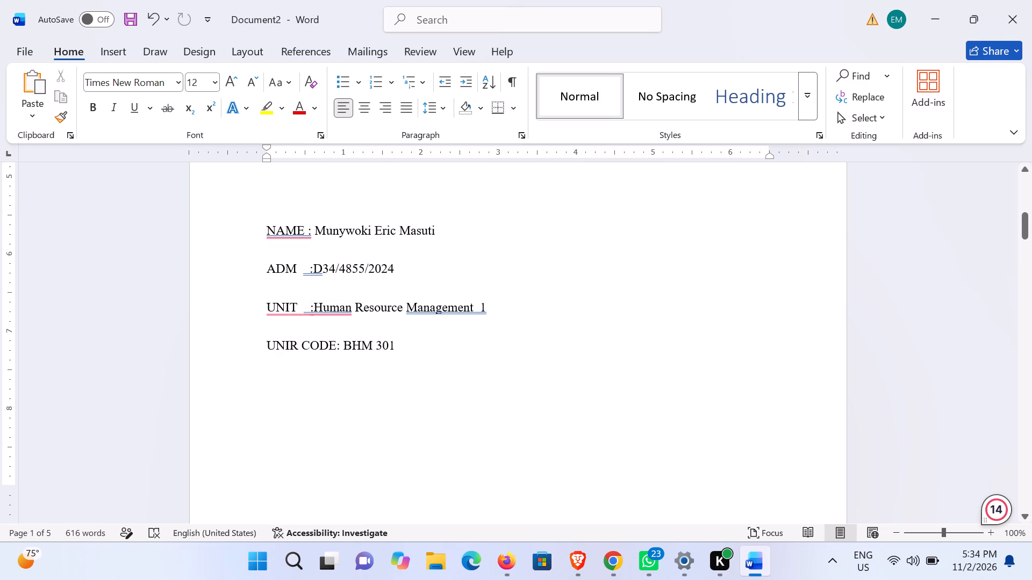
pyautogui.scroll(-4, 504, 387)
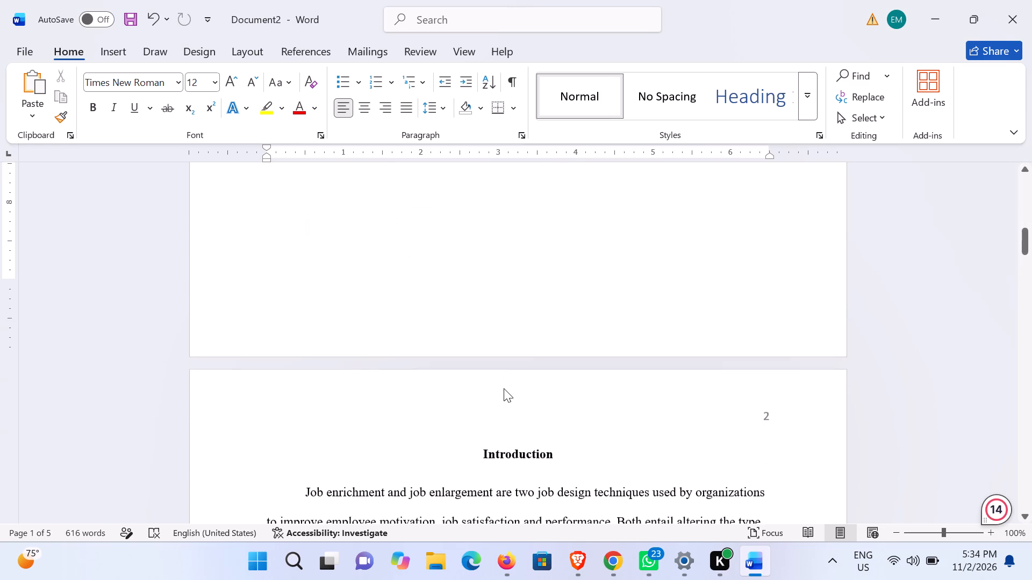
pyautogui.scroll(-16, 504, 389)
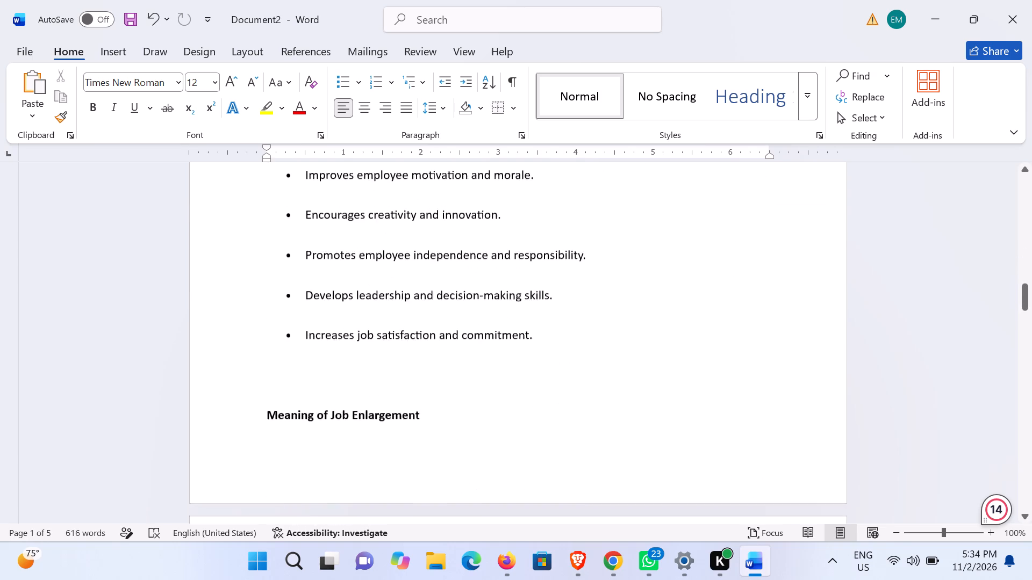
pyautogui.scroll(-20, 501, 396)
pyautogui.scroll(-4, 501, 396)
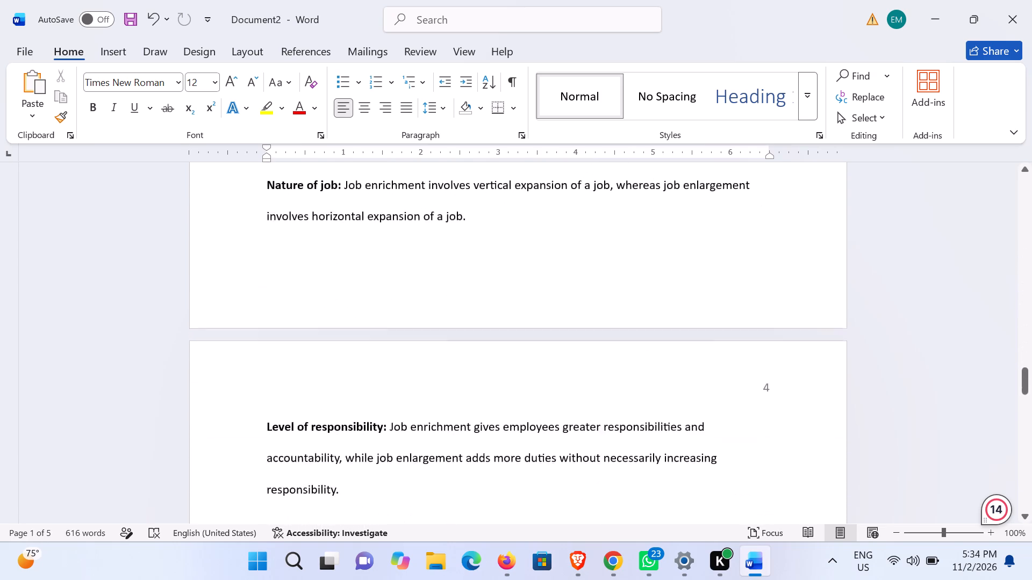
pyautogui.scroll(-20, 499, 398)
pyautogui.scroll(-3, 499, 398)
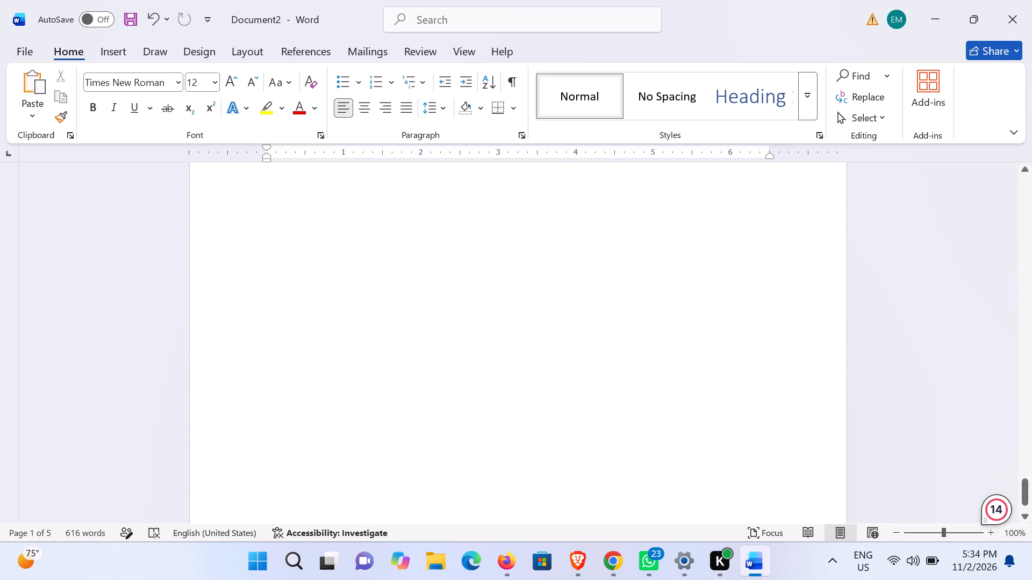
pyautogui.scroll(-6, 494, 412)
pyautogui.scroll(10, 494, 414)
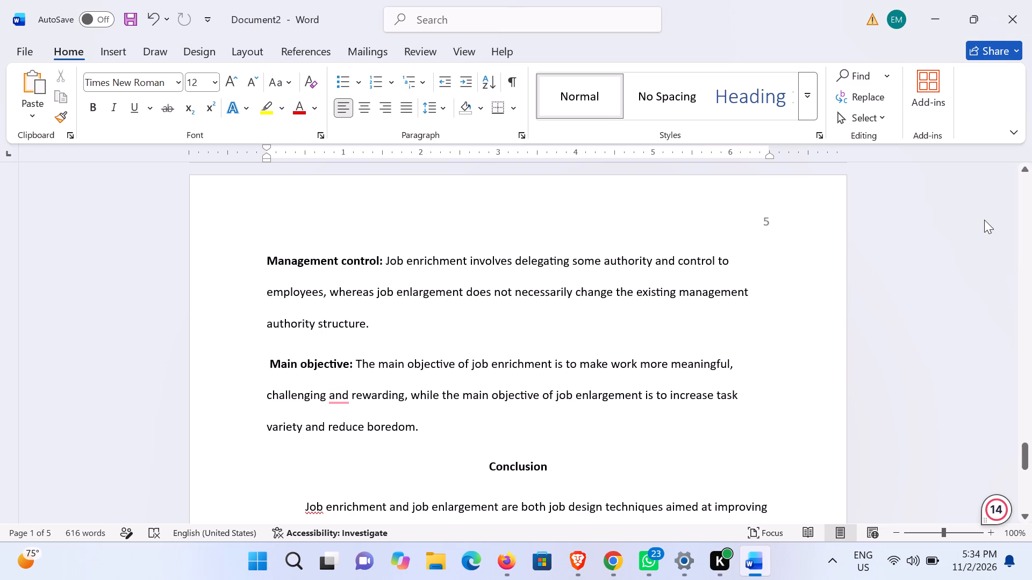
# Save the file in Documents as a Word Document named "Distinguish Between Job Enrichment And Job Enlargement BHM 301".
pyautogui.click(18, 54)
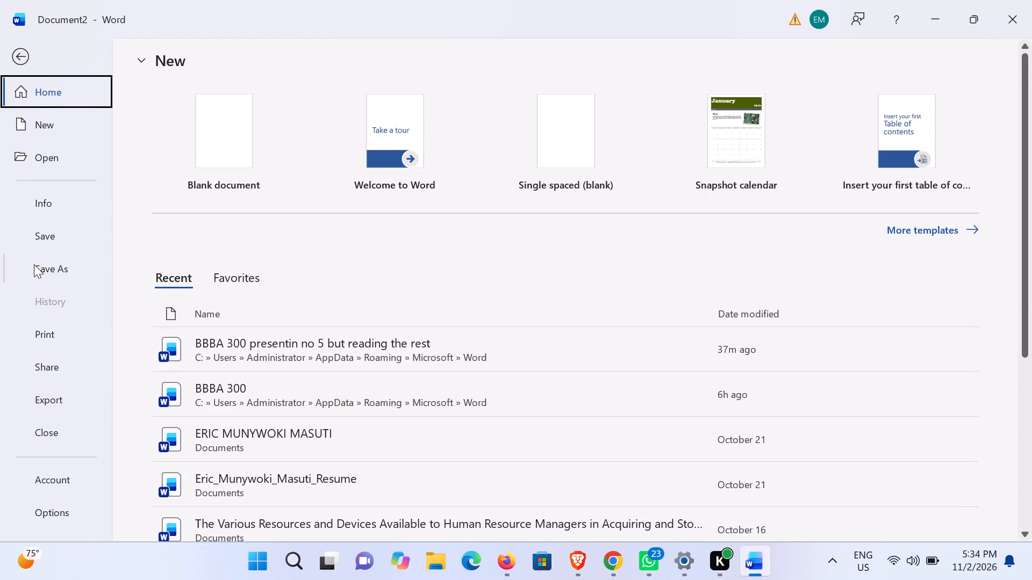
pyautogui.click(34, 264)
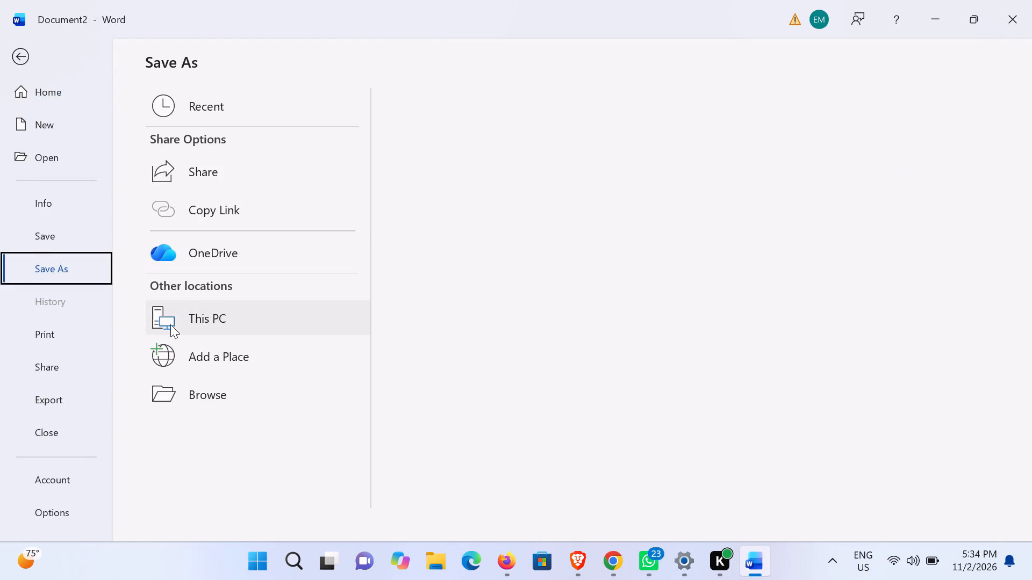
pyautogui.click(217, 384)
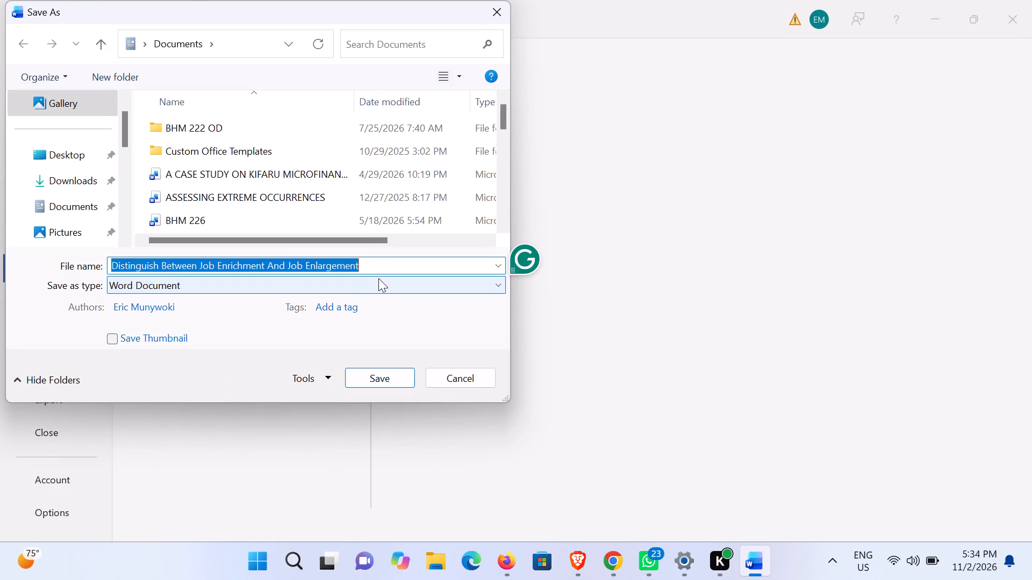
pyautogui.click(383, 265)
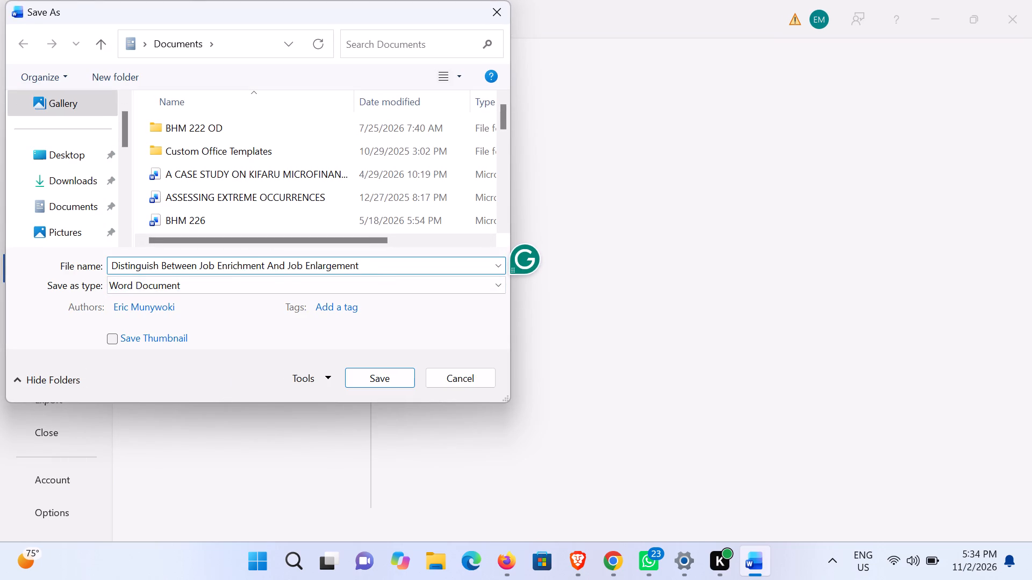
pyautogui.press('space')
pyautogui.press('space')
pyautogui.press('b')
pyautogui.press('h')
pyautogui.press('m')
pyautogui.press('space')
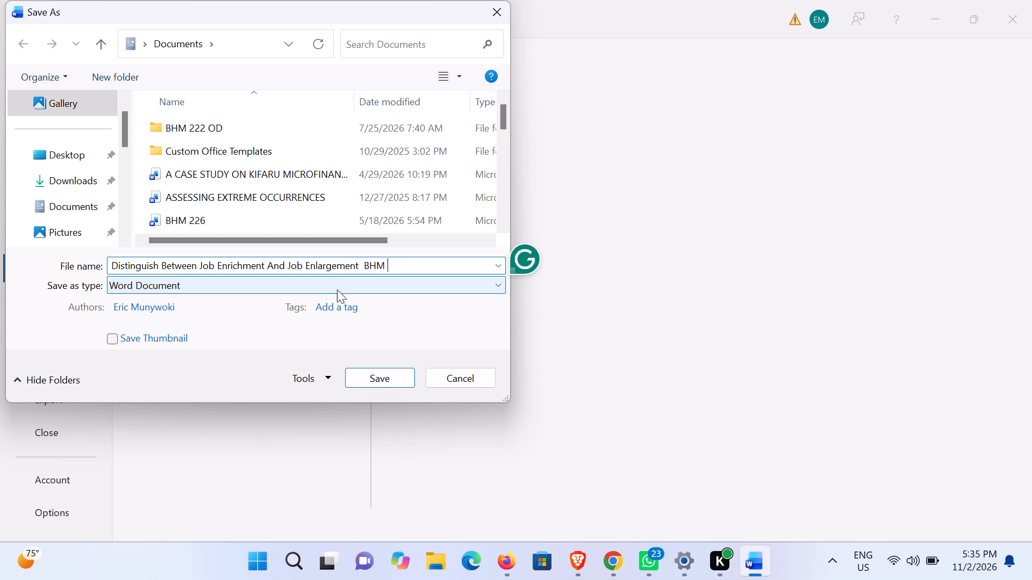
pyautogui.write('301')
pyautogui.click(404, 378)
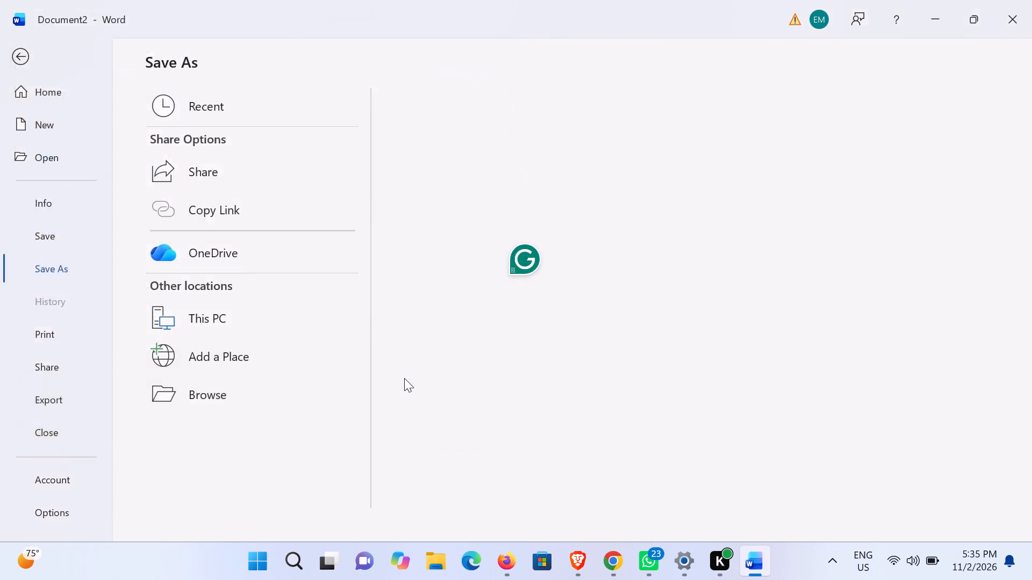